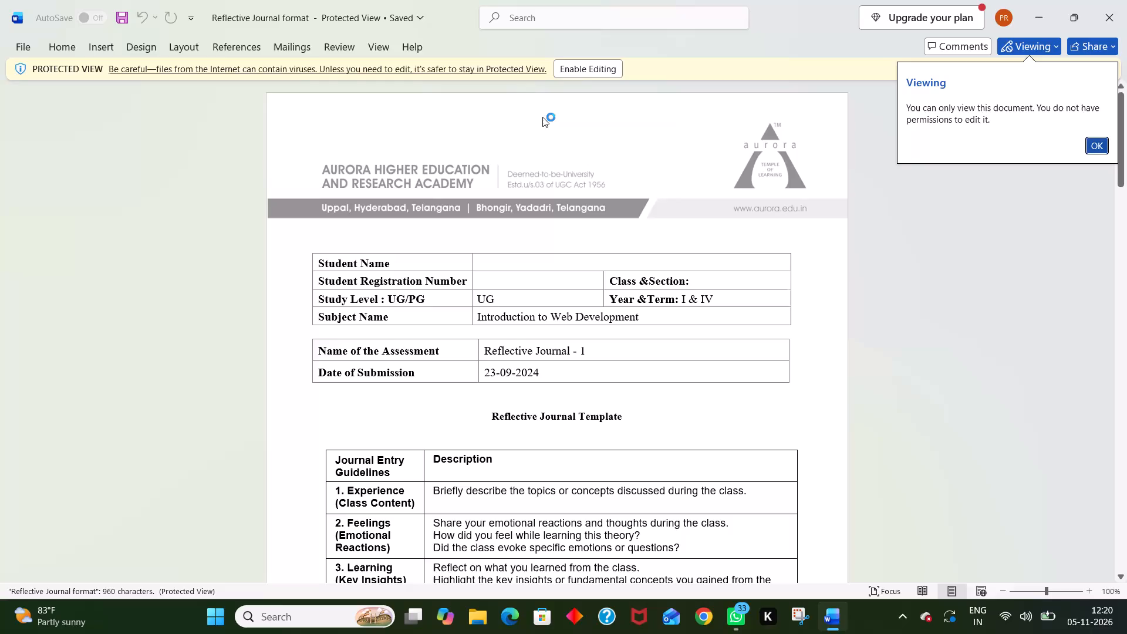
Enable editing of the protected journal document.
click(576, 79)
click(589, 68)
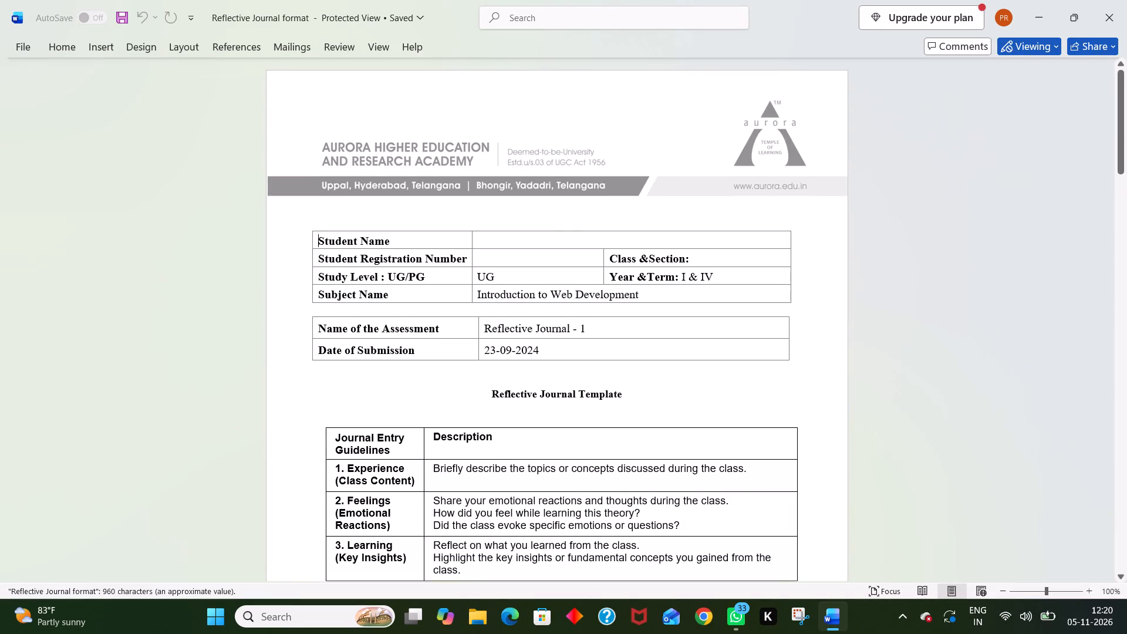
Fill in the student name and registration number, and enter AIAGAI&311 for Class & Section.
click(490, 314)
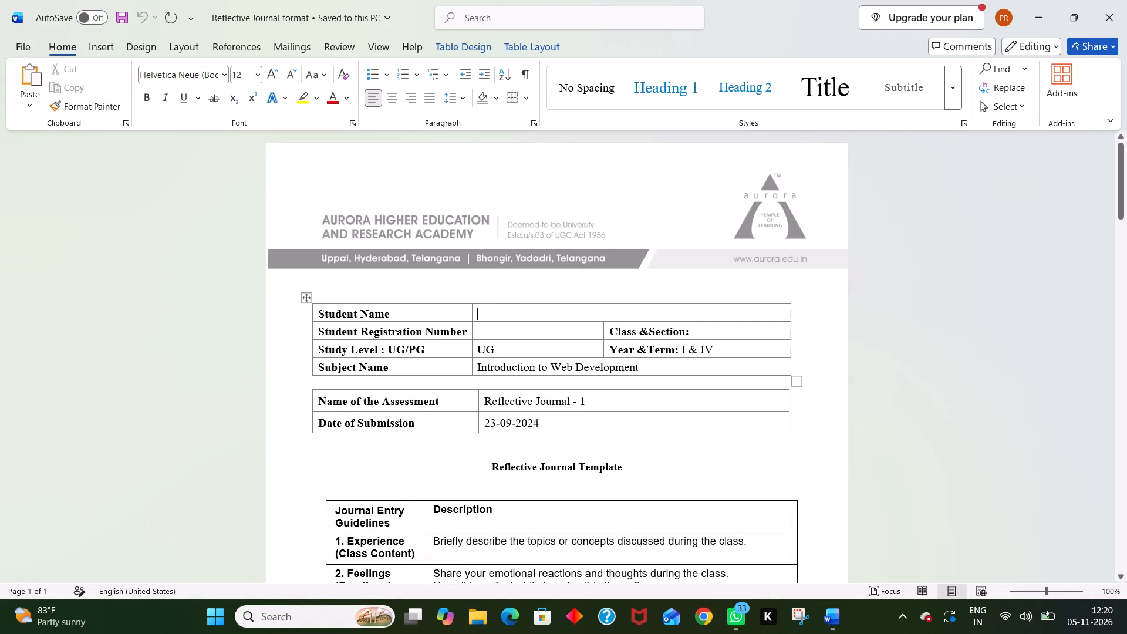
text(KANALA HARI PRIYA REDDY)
click(513, 329)
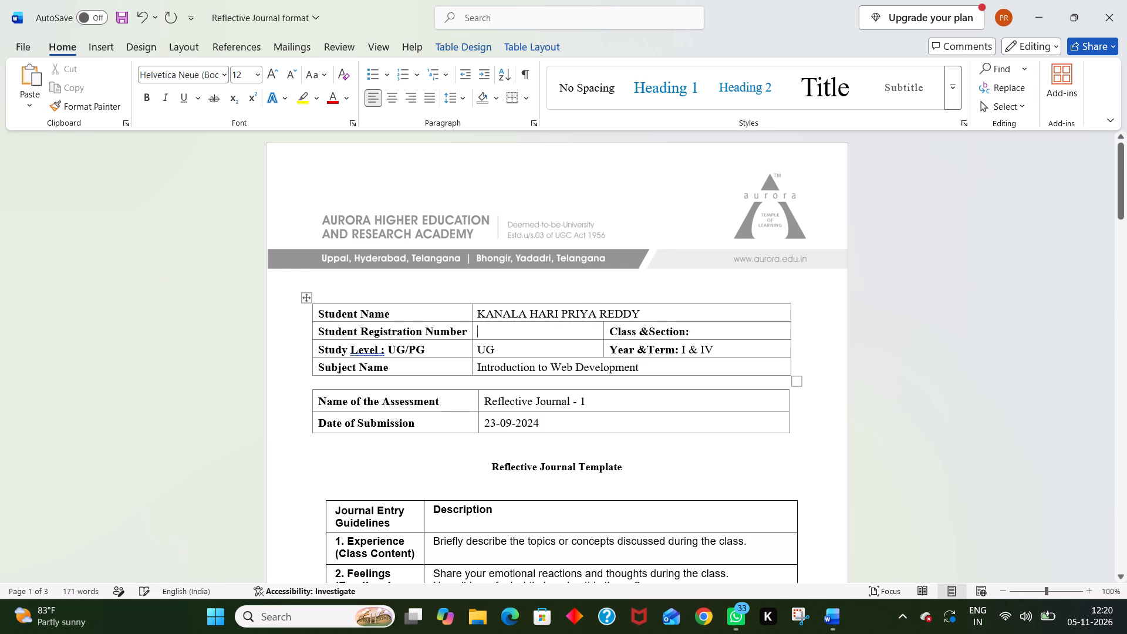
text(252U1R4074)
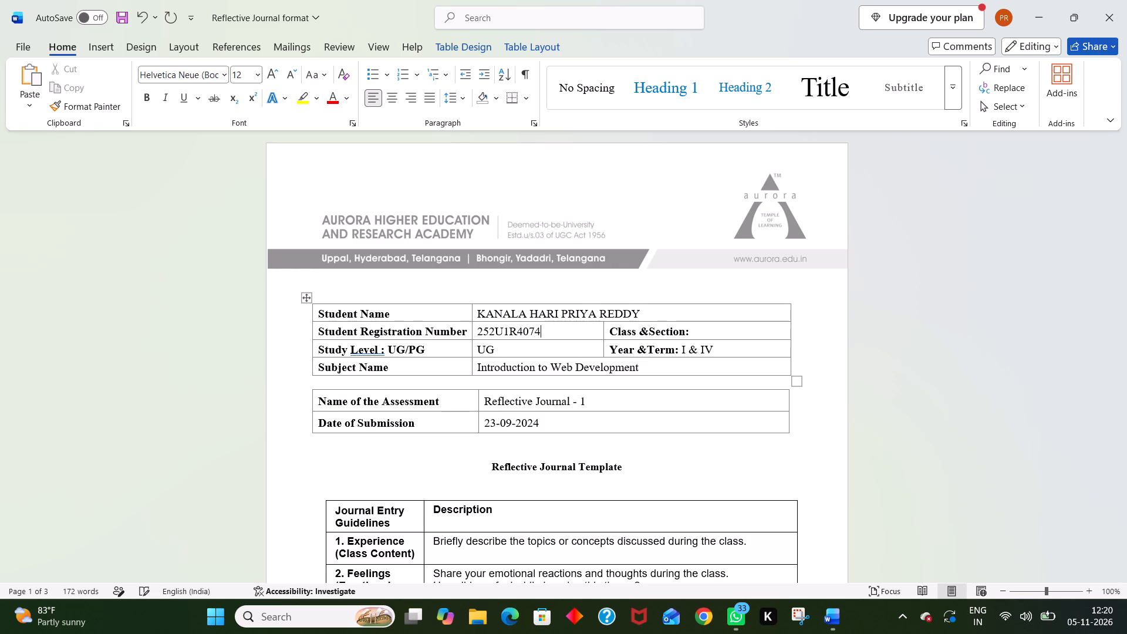
click(702, 333)
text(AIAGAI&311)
Set the Year & Term entry in the student details table to II & II.
click(751, 350)
key(BackSpace)
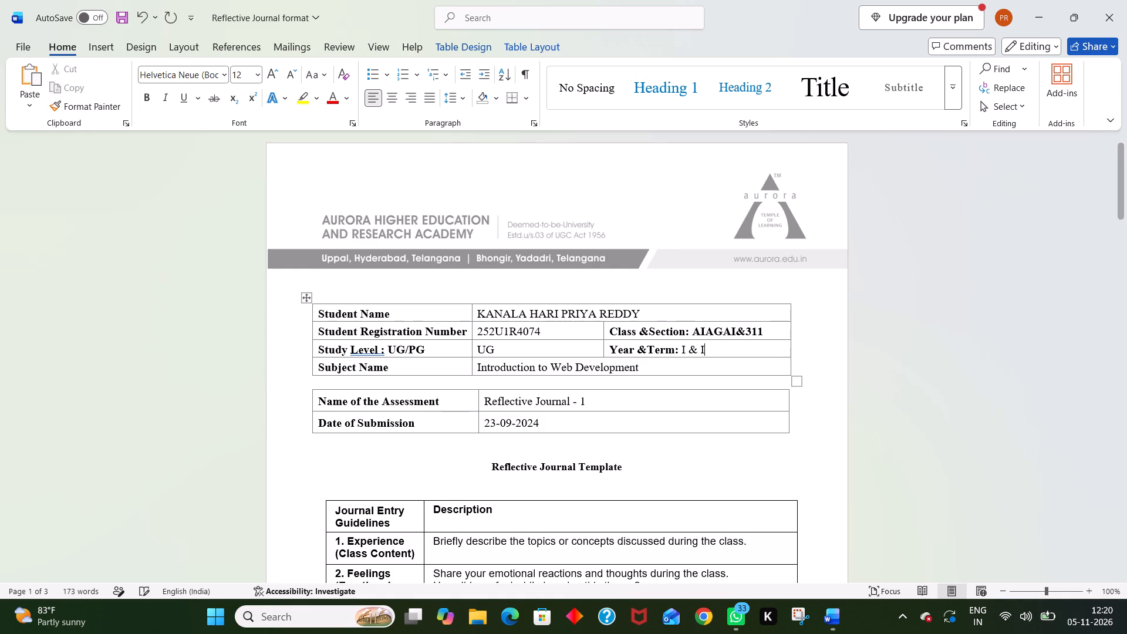
drag(715, 349, 701, 349)
key(ctrl+c)
click(723, 353)
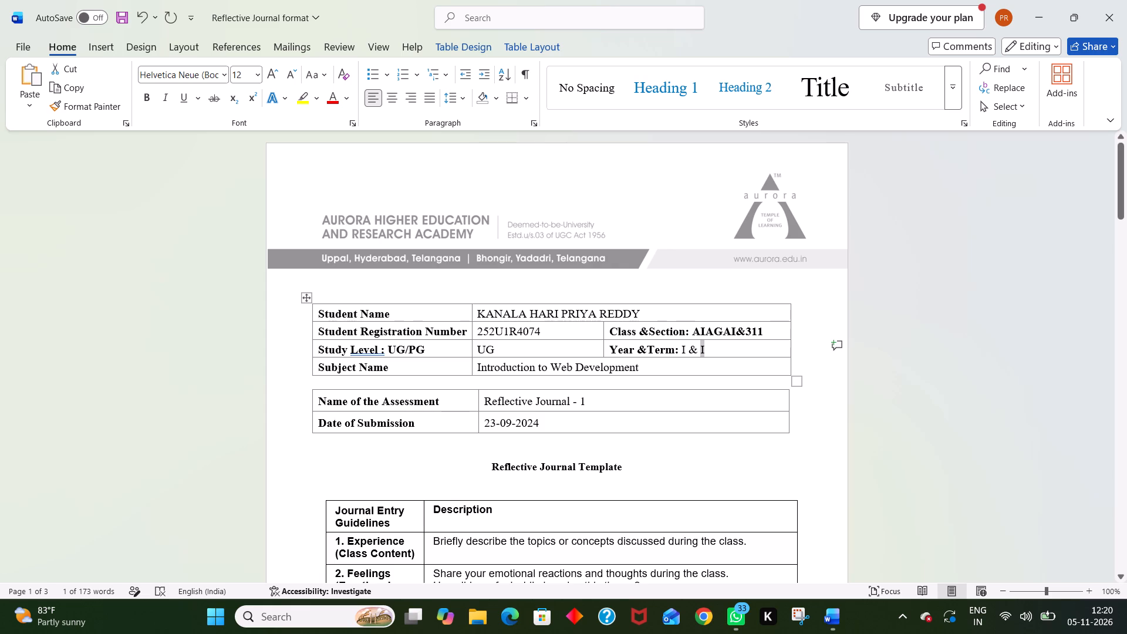
key(ctrl+v)
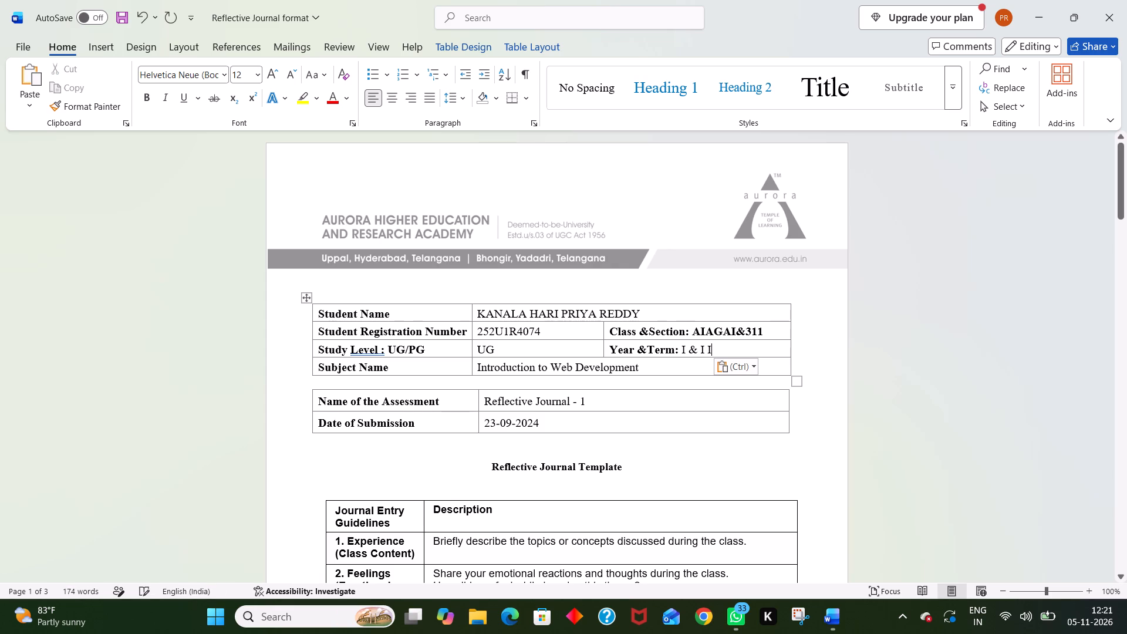
click(689, 345)
key(ctrl+v)
key(Left)
key(BackSpace)
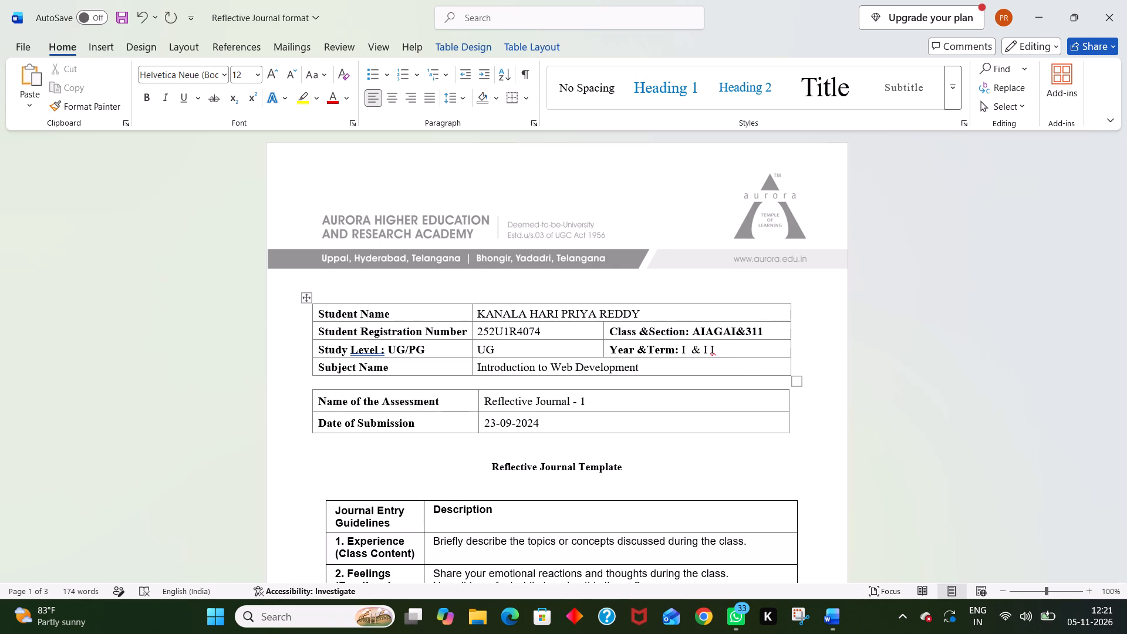
key(ctrl+v)
key(Left)
key(BackSpace)
key(Right)
key(Right)
key(Right)
key(Right)
key(Right)
key(Right)
key(BackSpace)
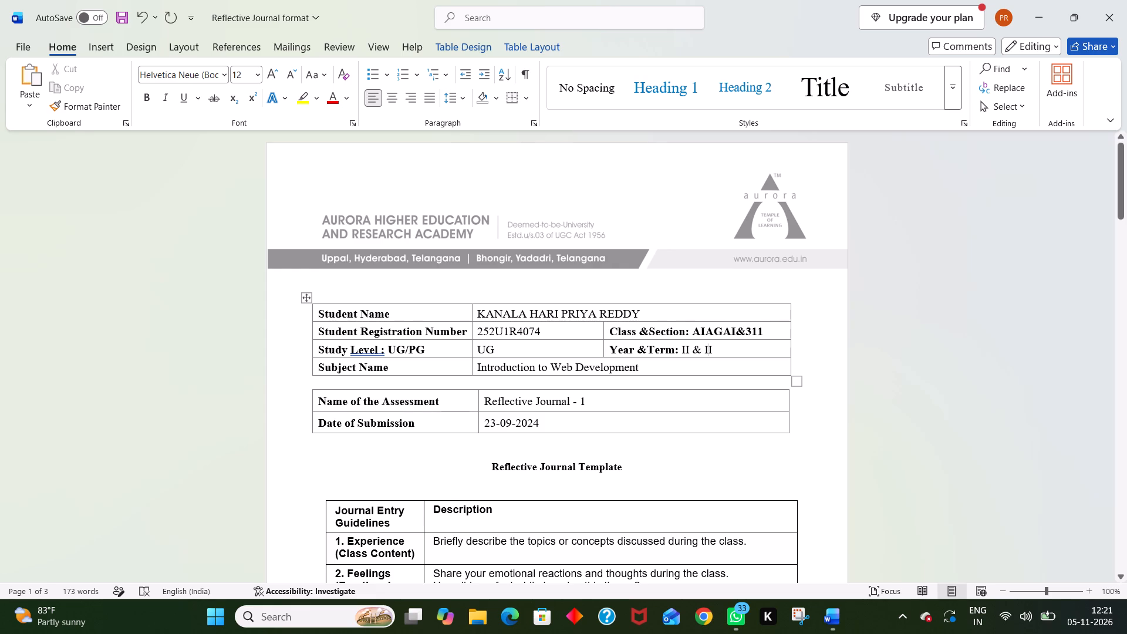
Replace the subject name with ADVANCED DATA STRUCTURES.
double_click(647, 366)
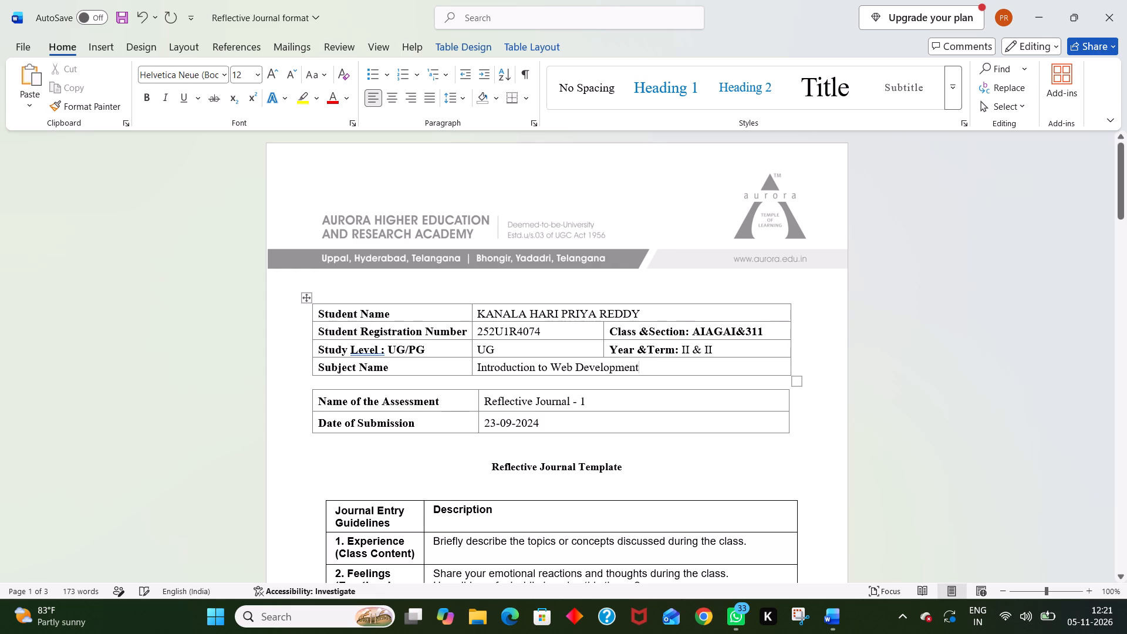
click(478, 365)
drag(478, 365, 659, 364)
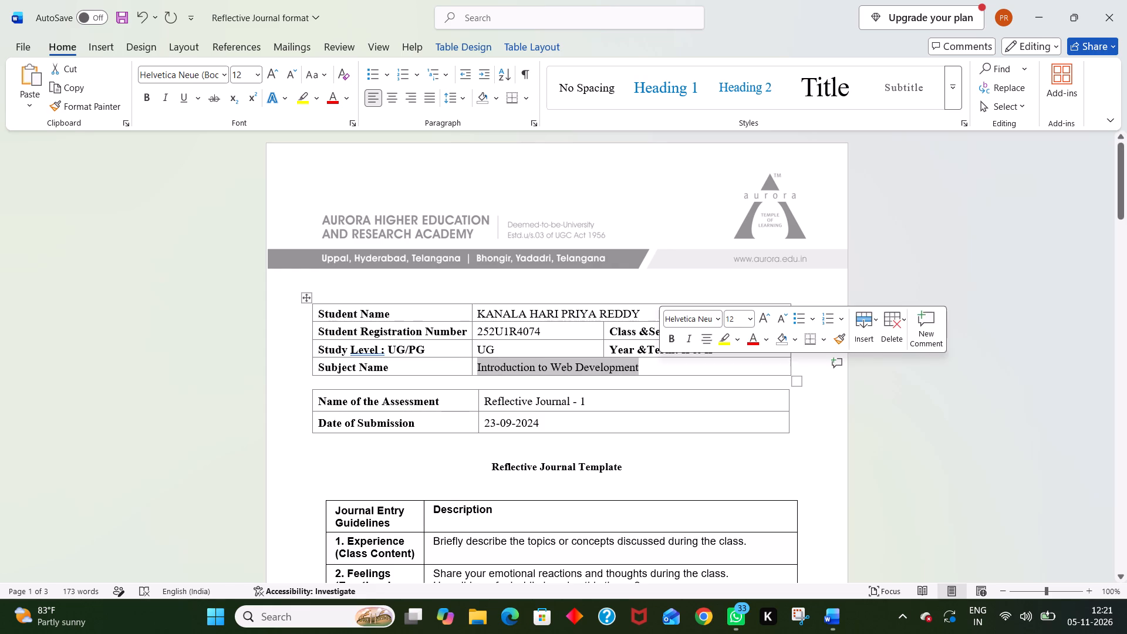
key(BackSpace)
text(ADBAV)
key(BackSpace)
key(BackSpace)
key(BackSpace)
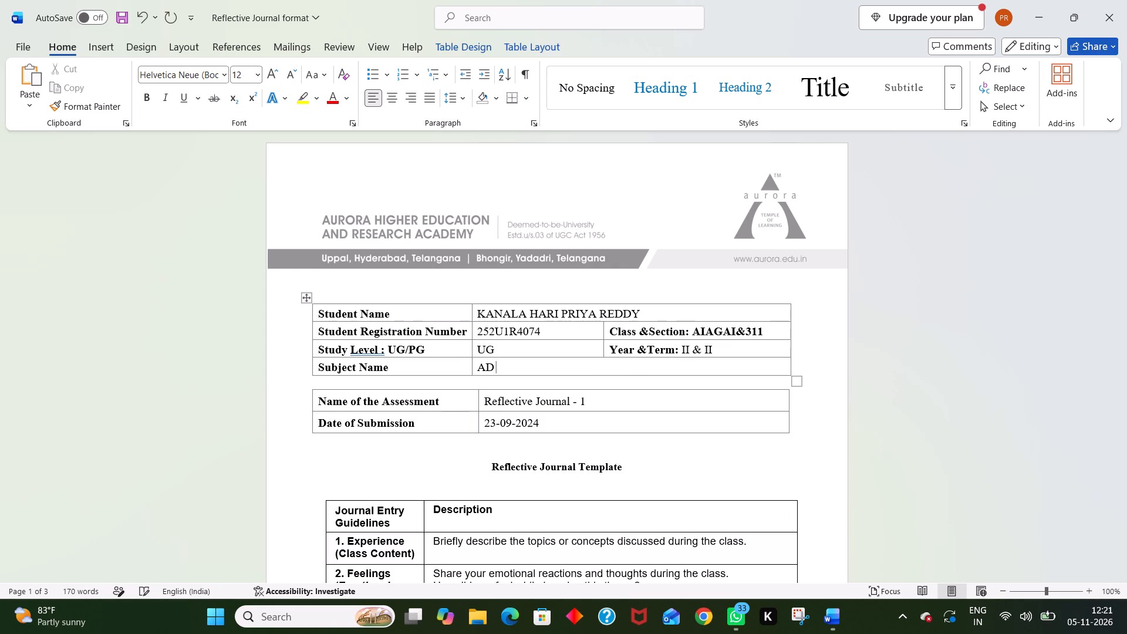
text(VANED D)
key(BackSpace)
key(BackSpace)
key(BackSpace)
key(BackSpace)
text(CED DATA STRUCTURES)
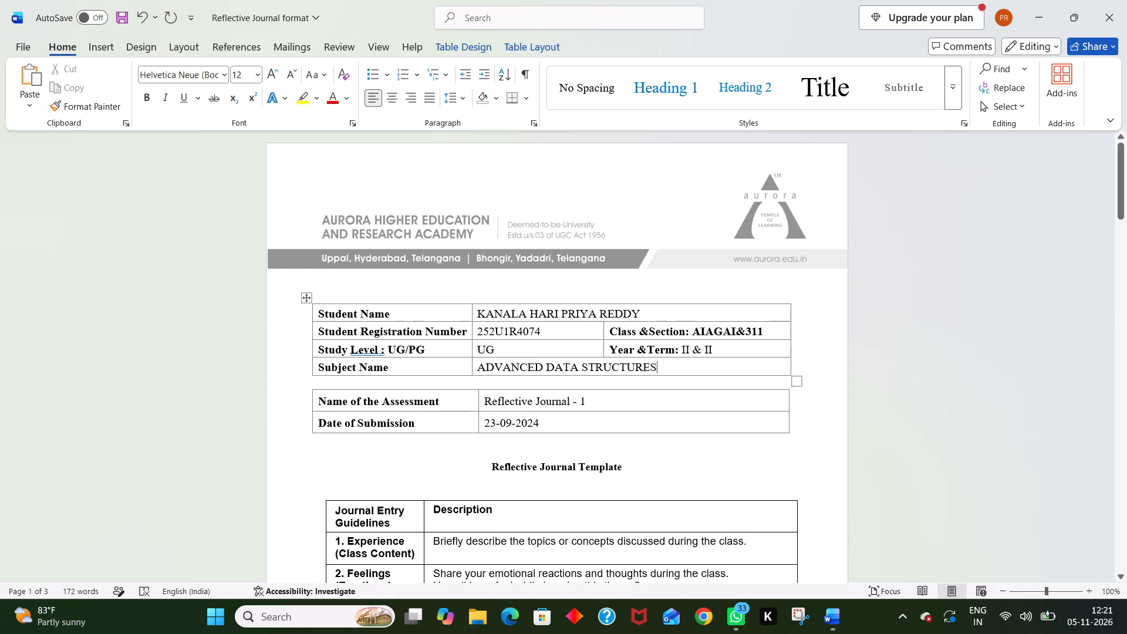
Replace the name of the assessment with LAB REPORT - 3.
click(636, 398)
drag(636, 398, 498, 406)
key(Return)
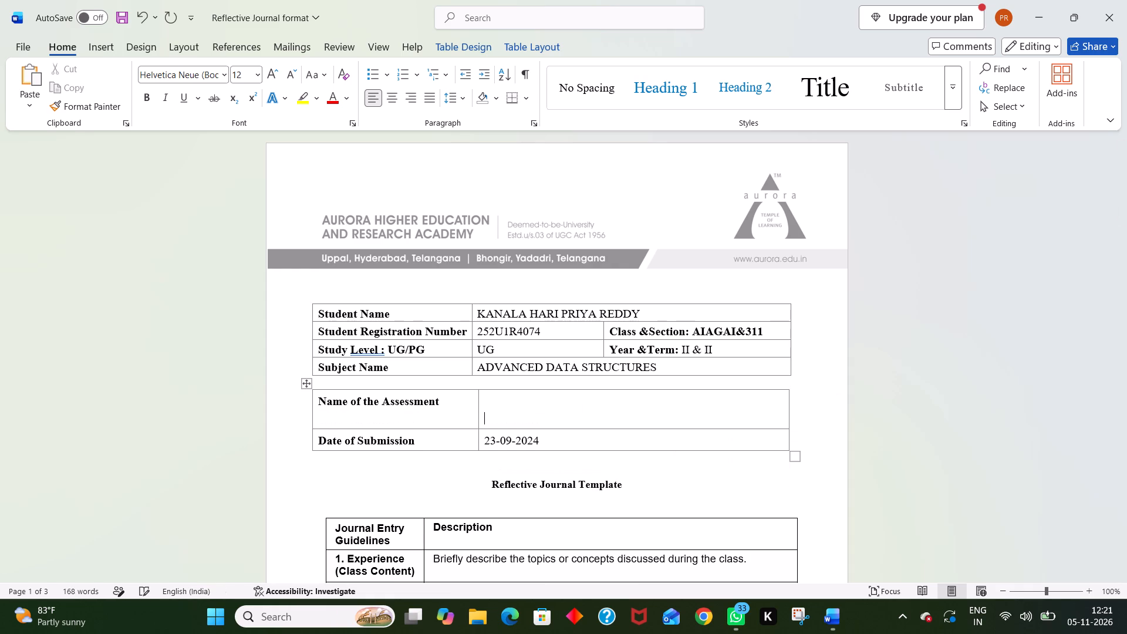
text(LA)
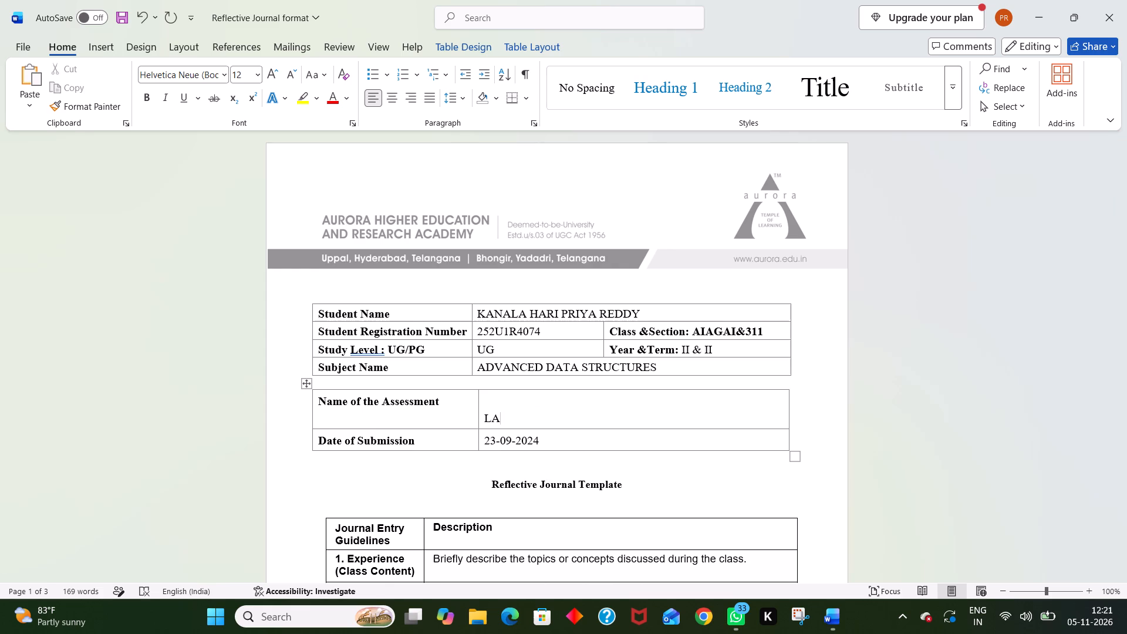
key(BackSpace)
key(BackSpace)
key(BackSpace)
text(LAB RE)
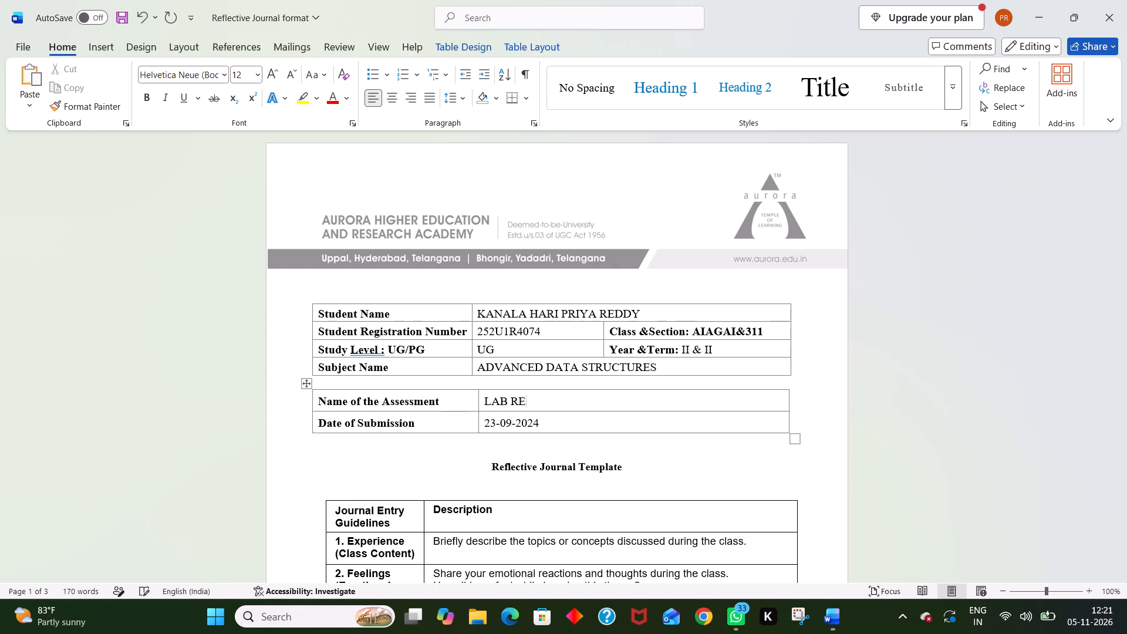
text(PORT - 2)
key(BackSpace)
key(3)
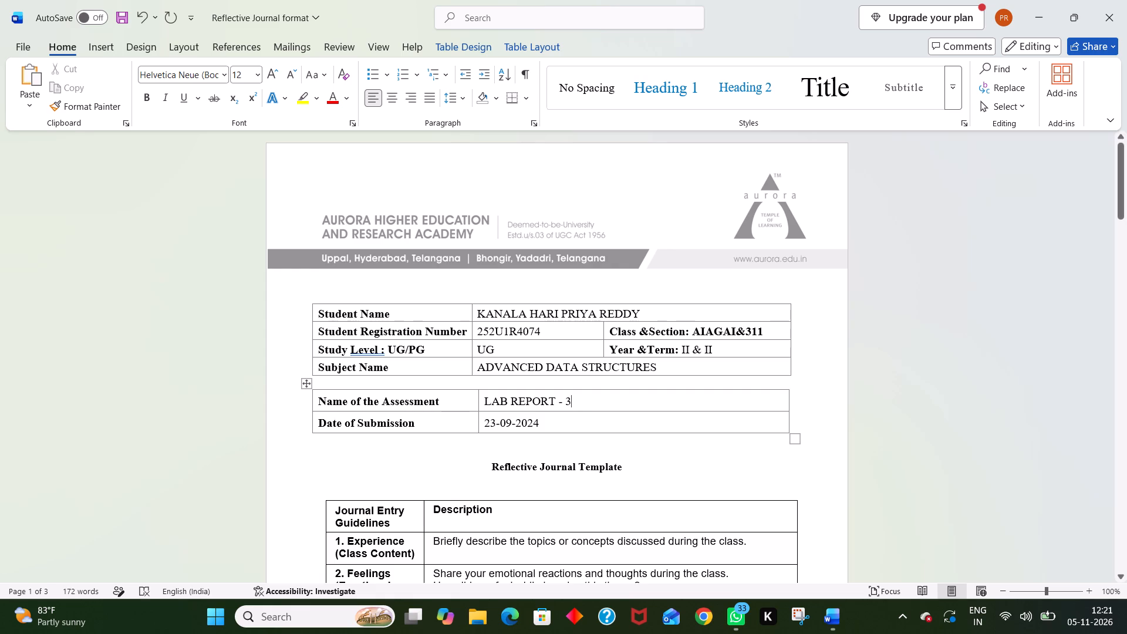
Set the date of submission to 05-11-2026.
click(554, 428)
key(BackSpace)
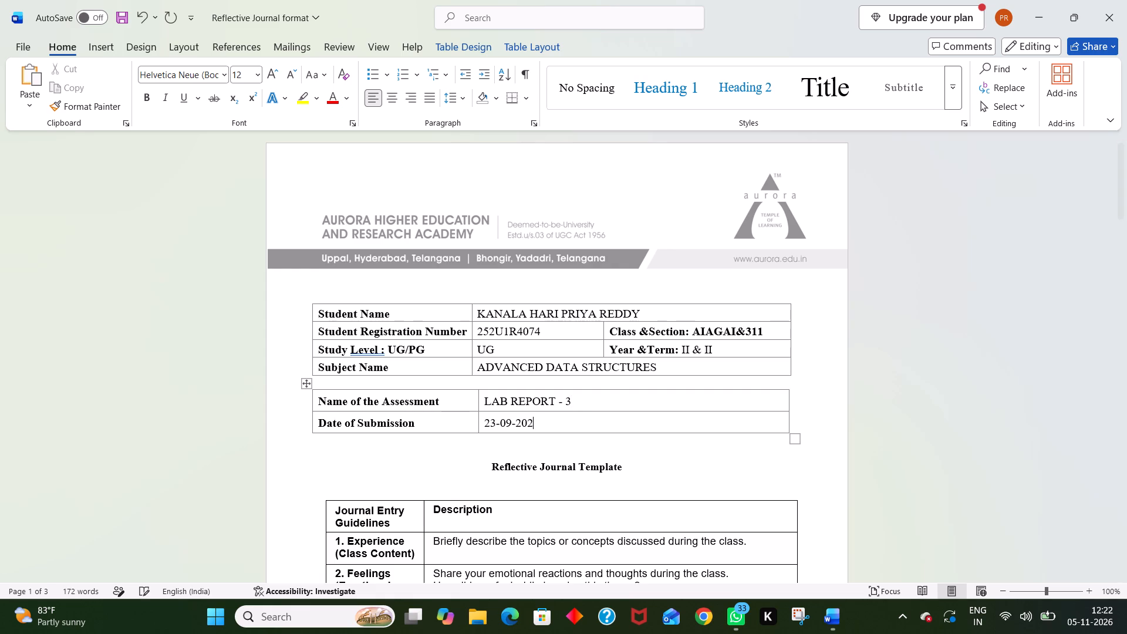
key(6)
key(Left)
key(Left)
key(Left)
key(Left)
key(Left)
key(BackSpace)
key(BackSpace)
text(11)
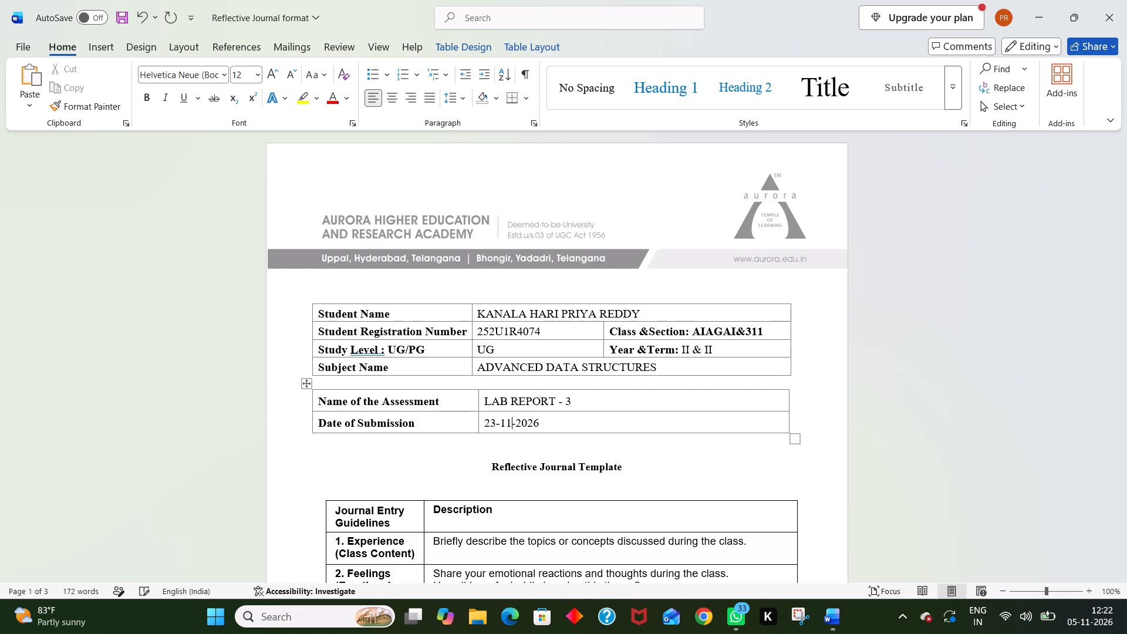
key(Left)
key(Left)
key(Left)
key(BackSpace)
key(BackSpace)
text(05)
Delete everything from the Reflective Journal Template heading to the document's end, and add two line breaks in its place.
scroll(554, 428, down, 1)
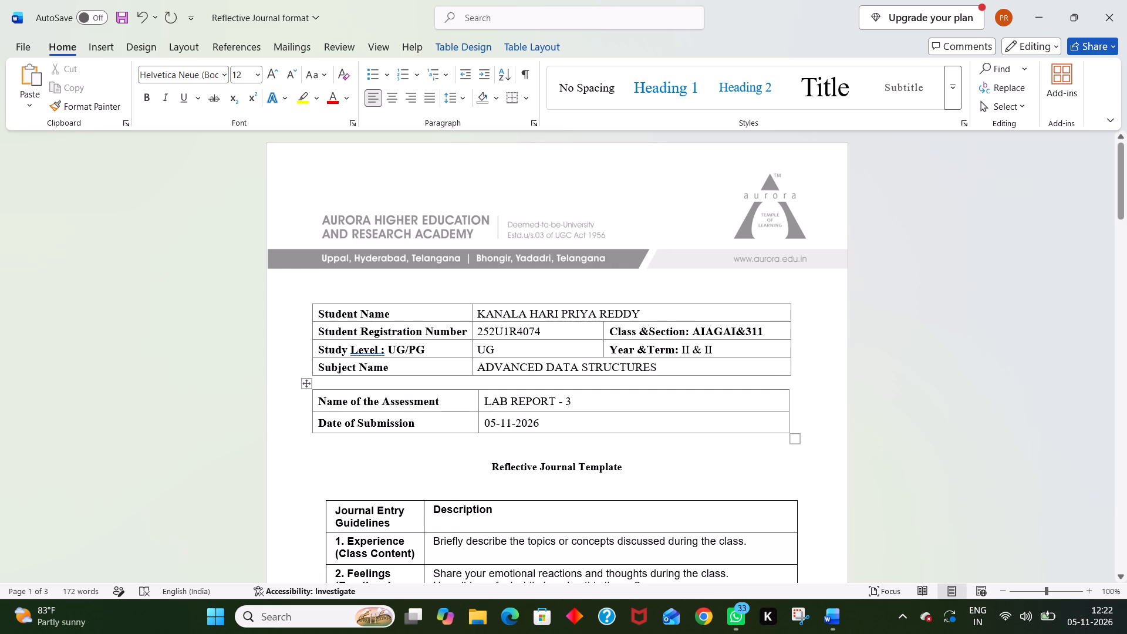
drag(490, 461, 566, 606)
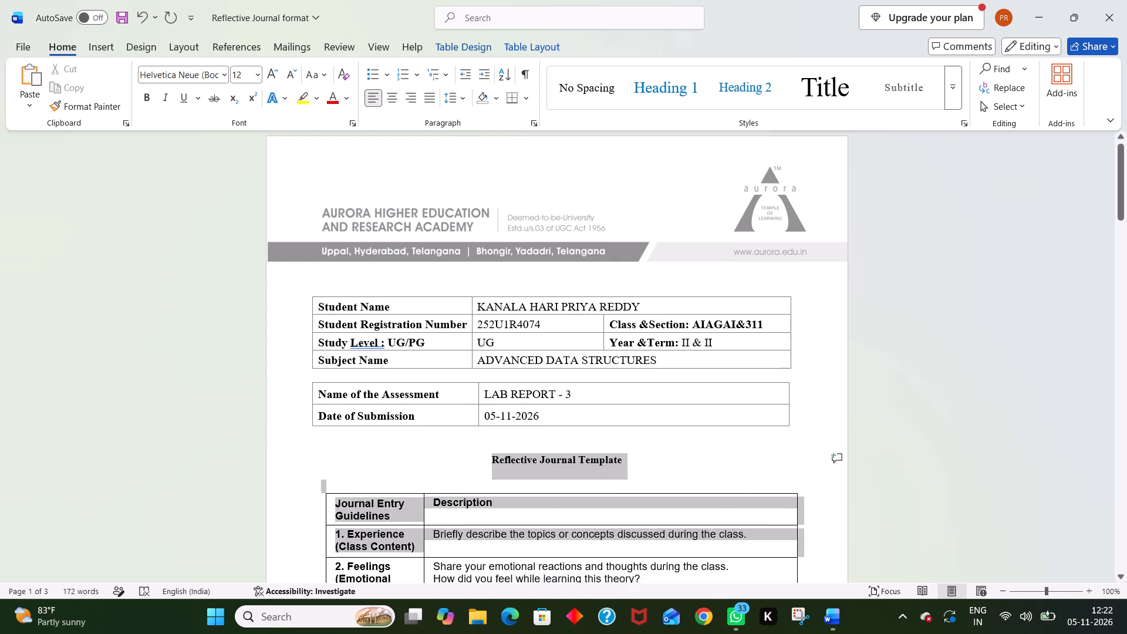
drag(566, 606, 656, 633)
scroll(656, 633, up, 1)
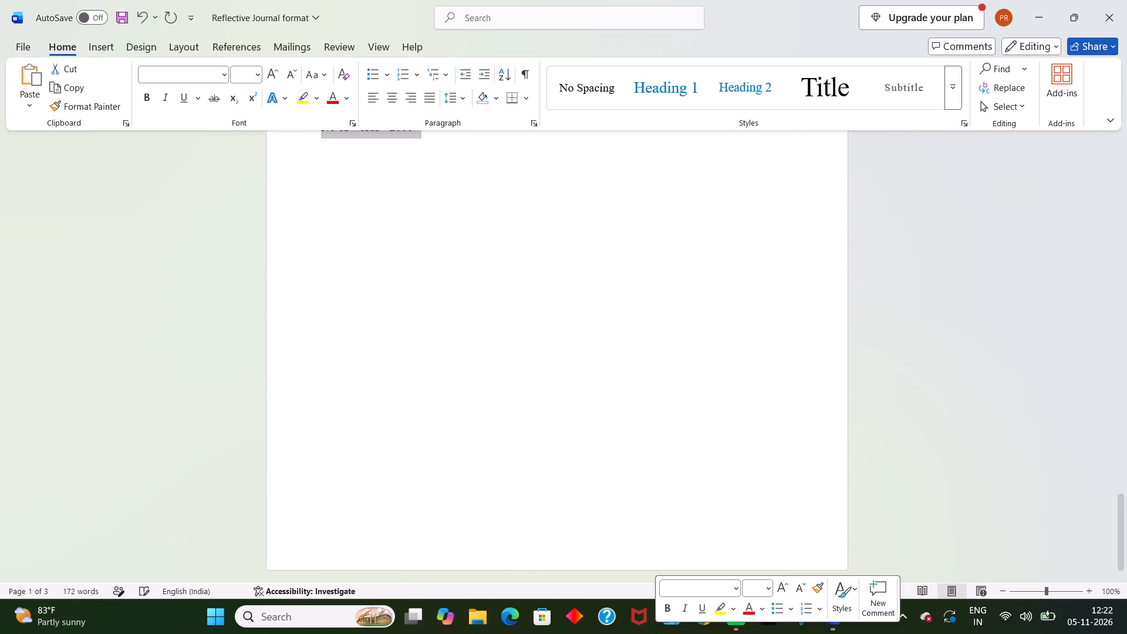
key(BackSpace)
key(Return)
key(Return)
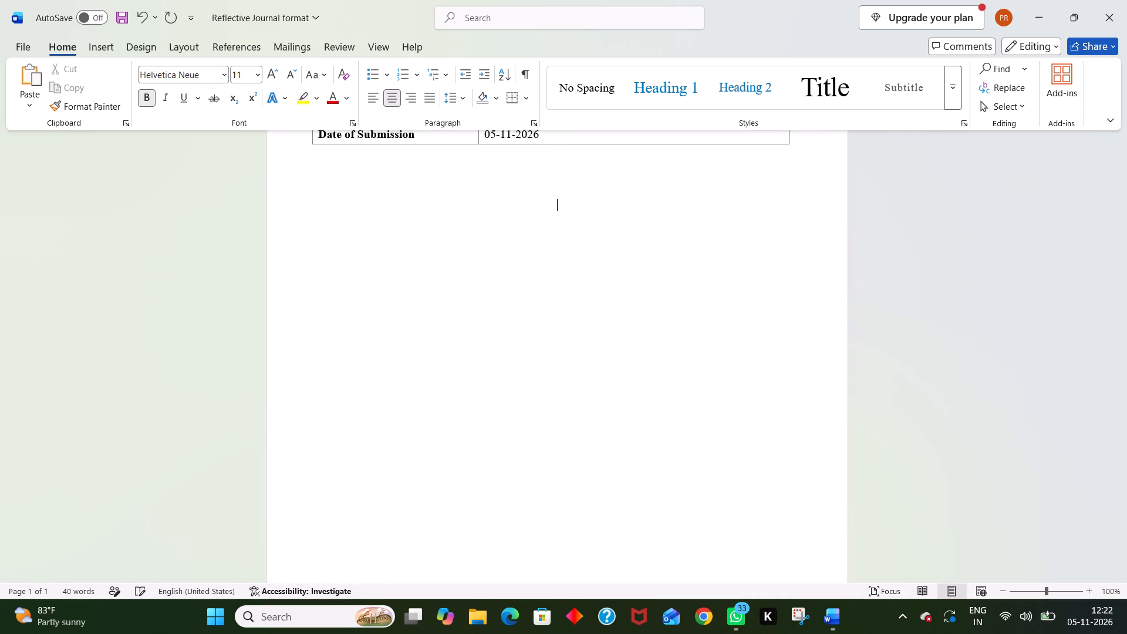
Left-align the empty paragraph below the assessment table.
click(372, 97)
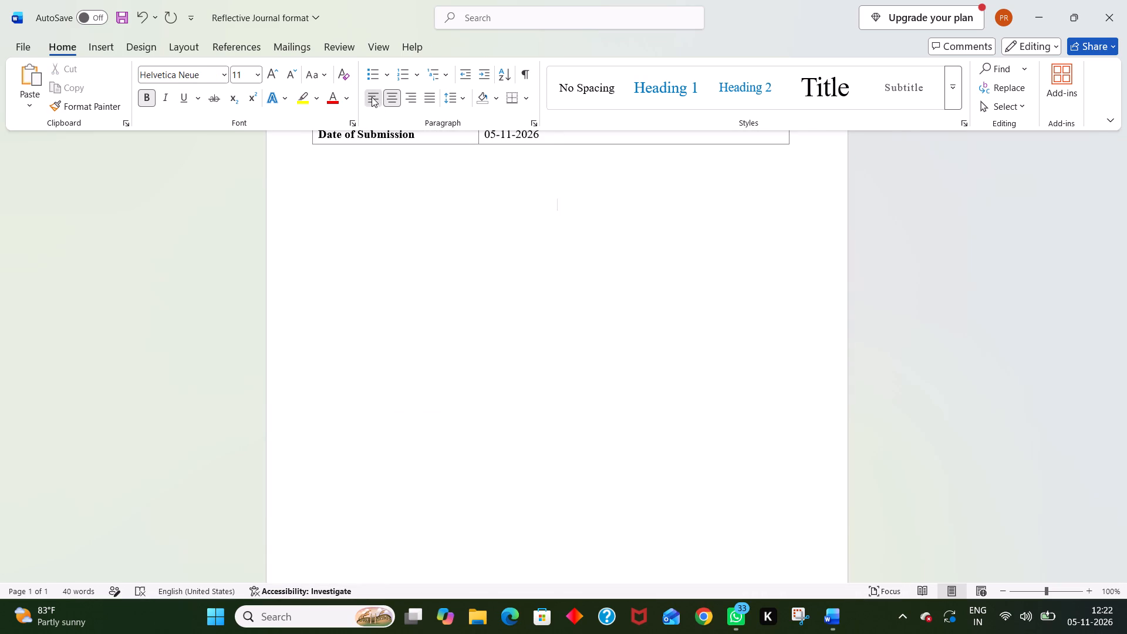
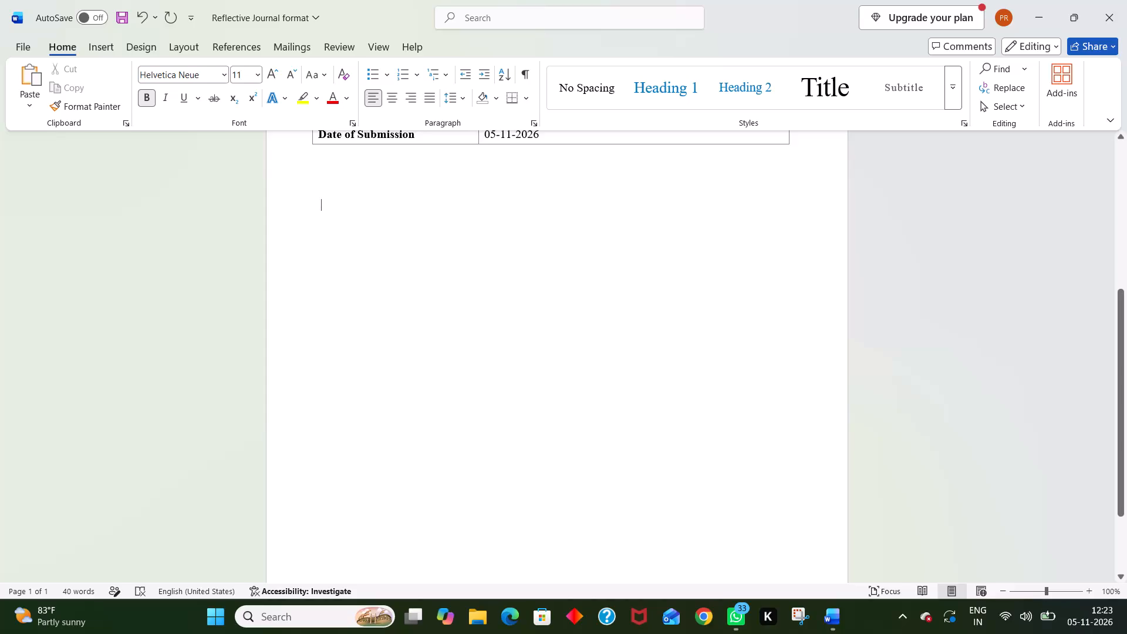
Switch to Chrome, go to learning.ccbp.in, and open the Data Structures Using C++ course from where it was left off.
double_click(702, 611)
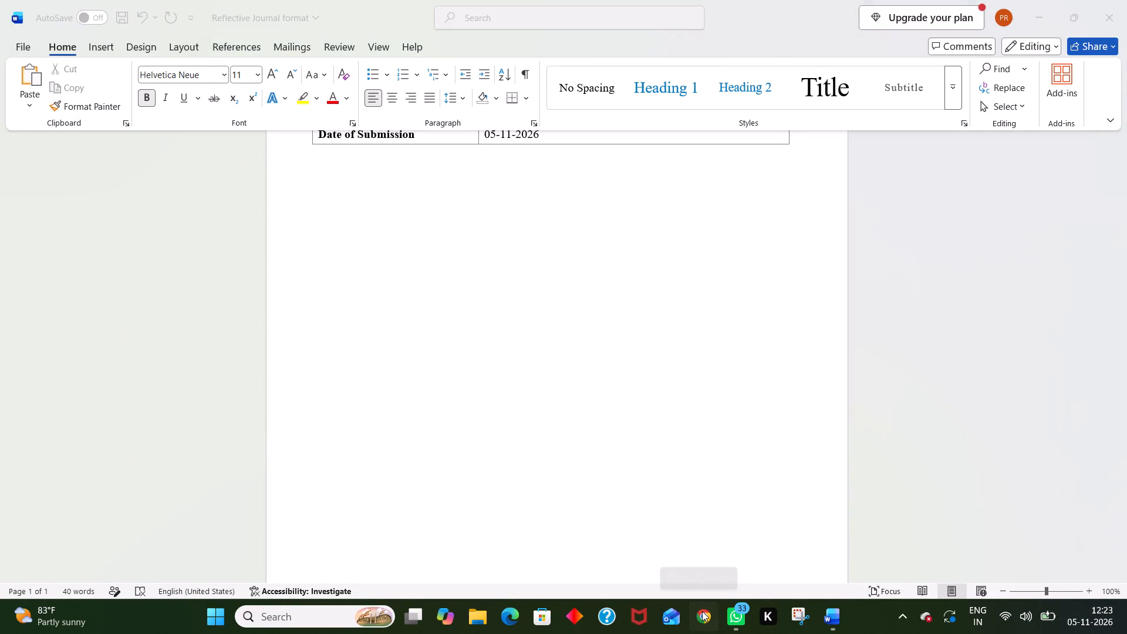
click(538, 370)
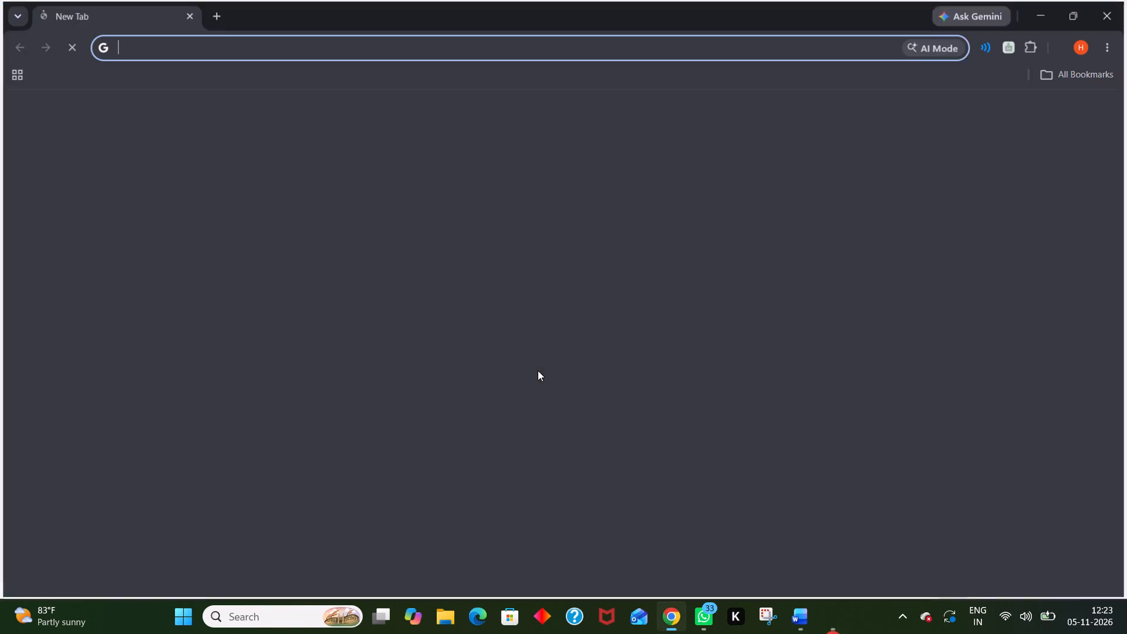
click(446, 445)
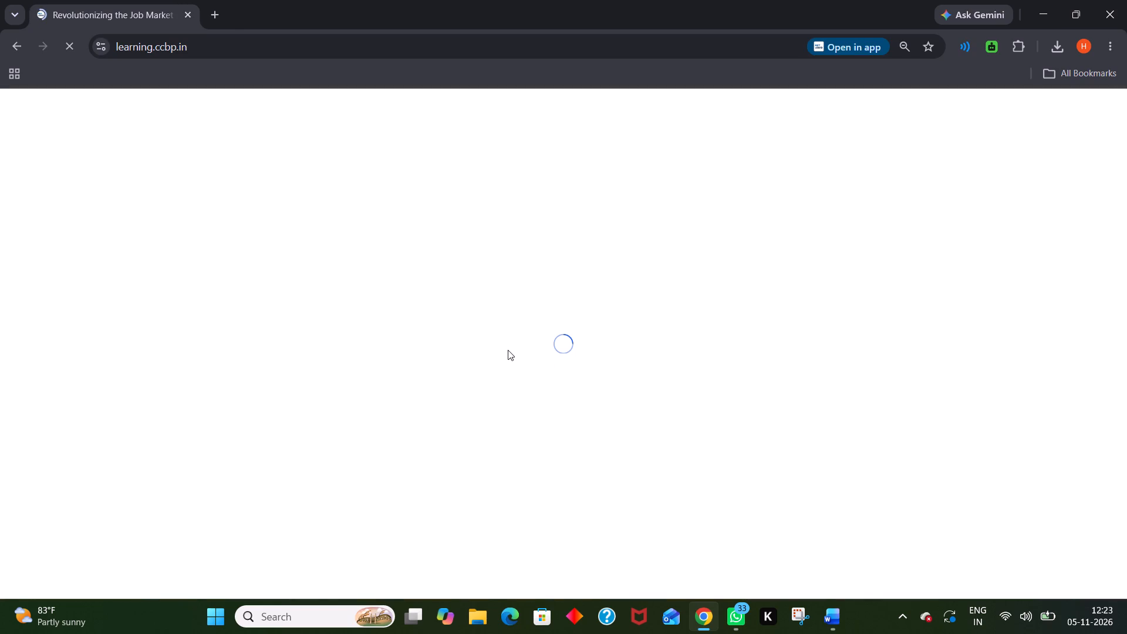
scroll(384, 264, up, 13)
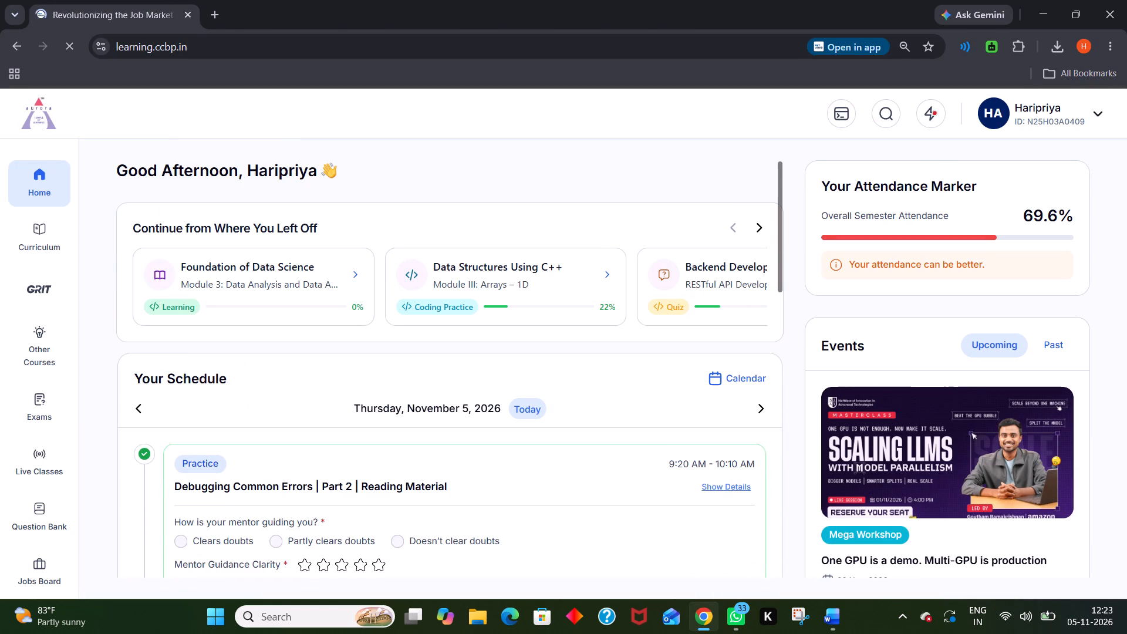
click(525, 306)
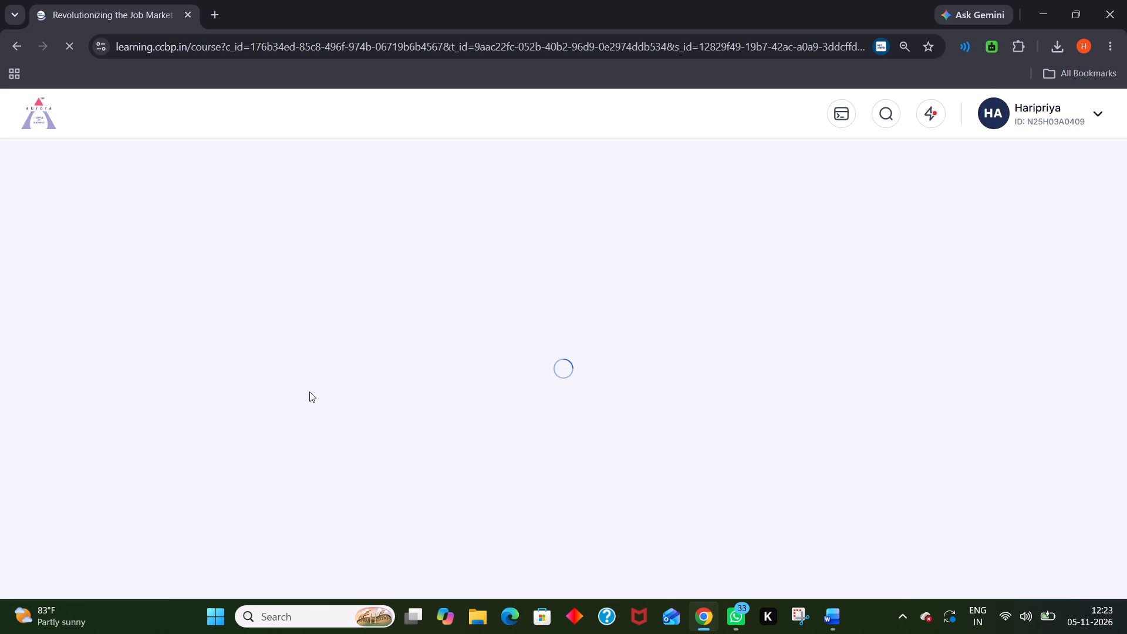
Look through the coding practice sets of Module III: Arrays – 1D to compare their questions and solved status.
scroll(86, 389, up, 3)
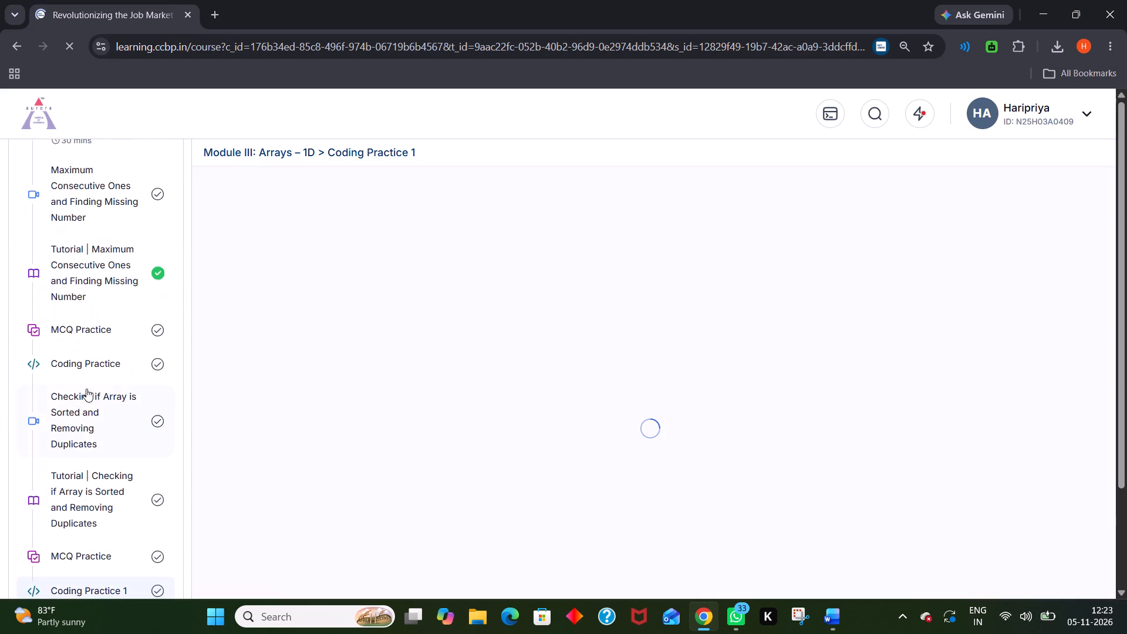
scroll(86, 389, up, 4)
scroll(86, 389, down, 4)
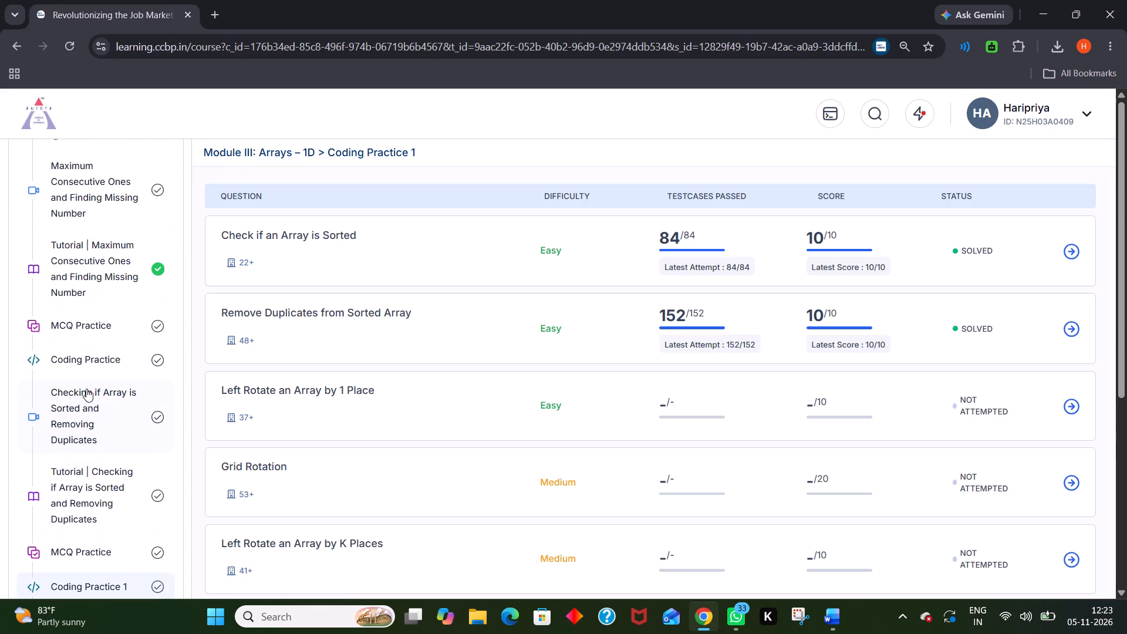
scroll(136, 412, down, 1)
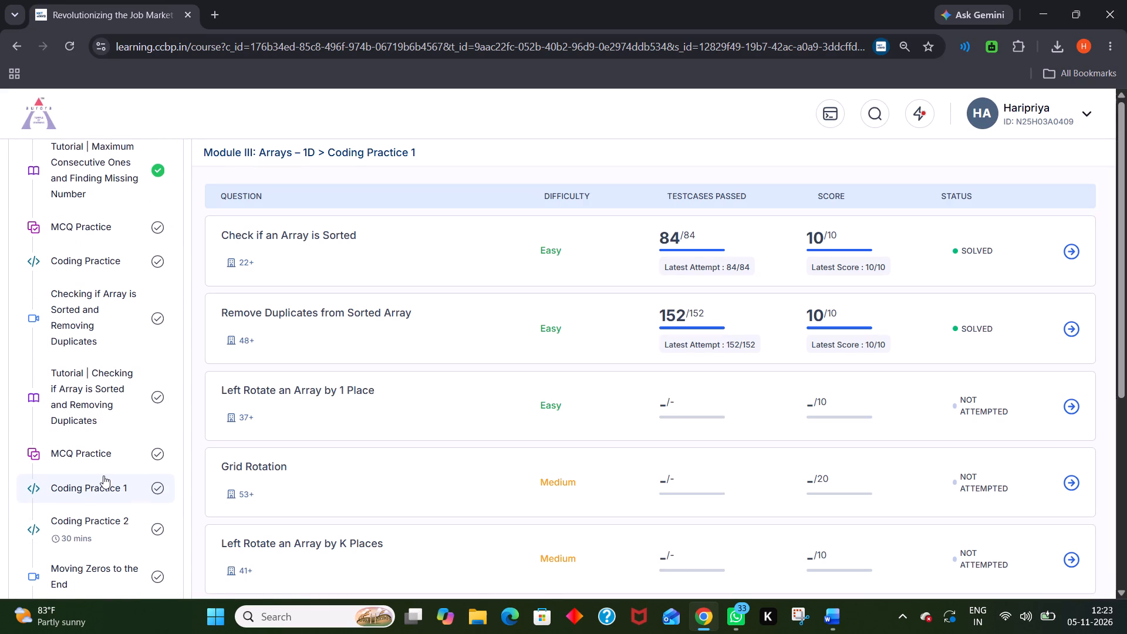
click(103, 475)
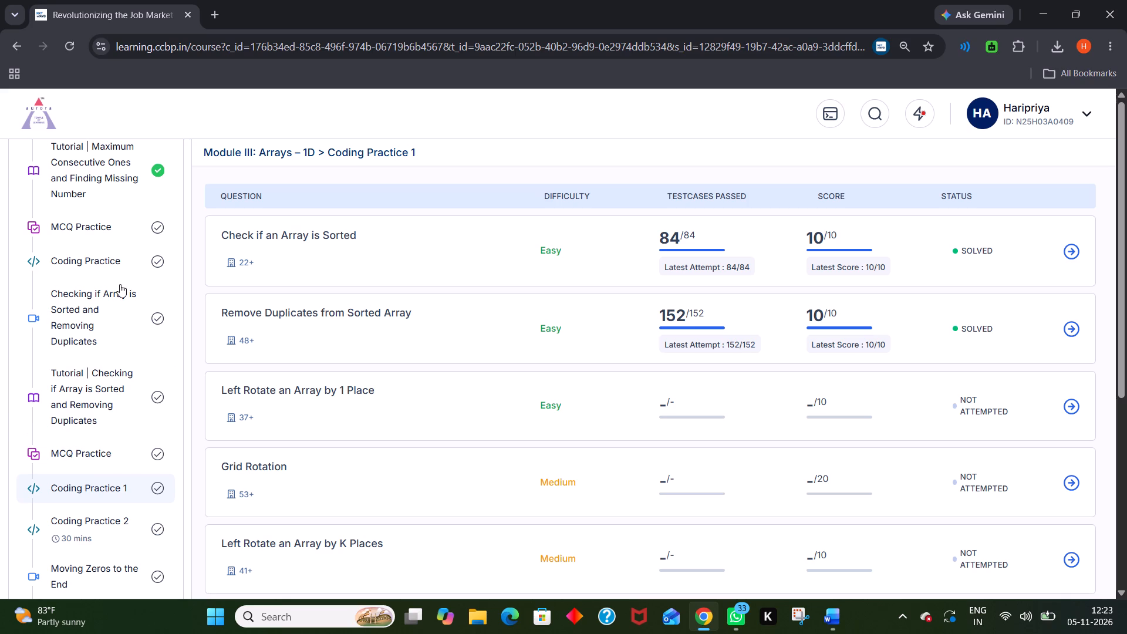
click(120, 265)
scroll(122, 389, down, 1)
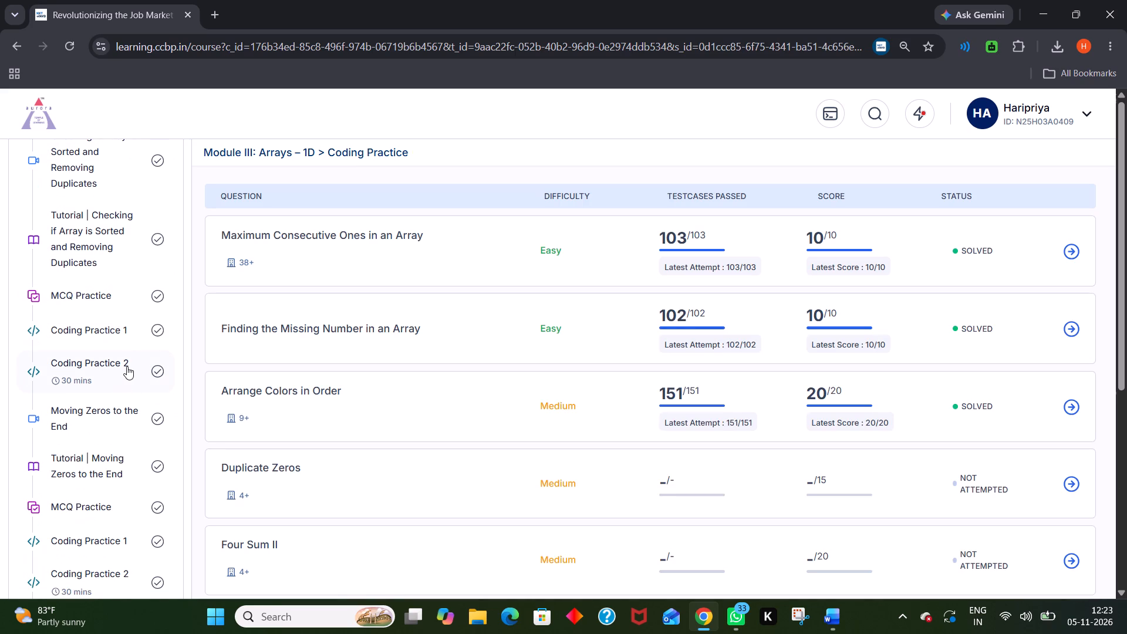
click(127, 366)
scroll(131, 280, up, 1)
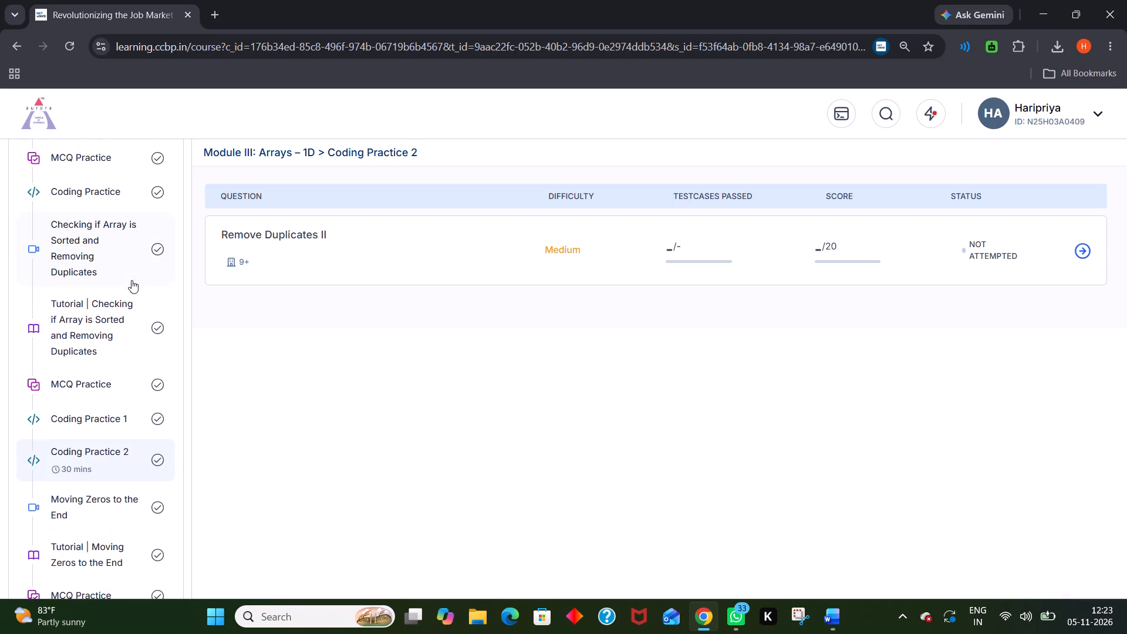
click(136, 202)
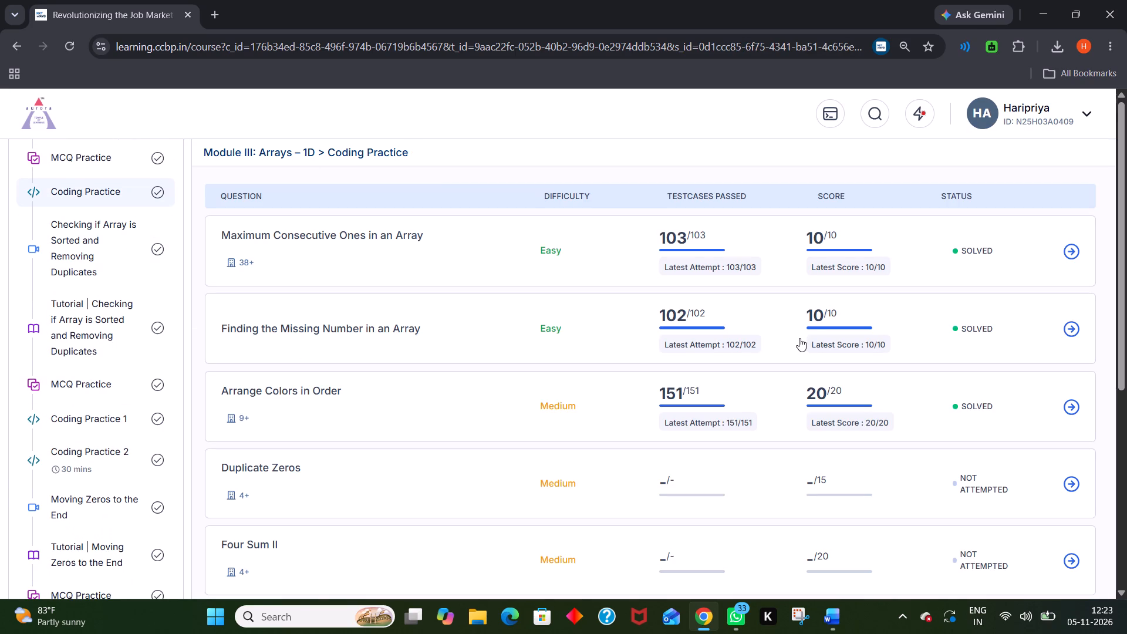
click(106, 471)
scroll(108, 475, down, 1)
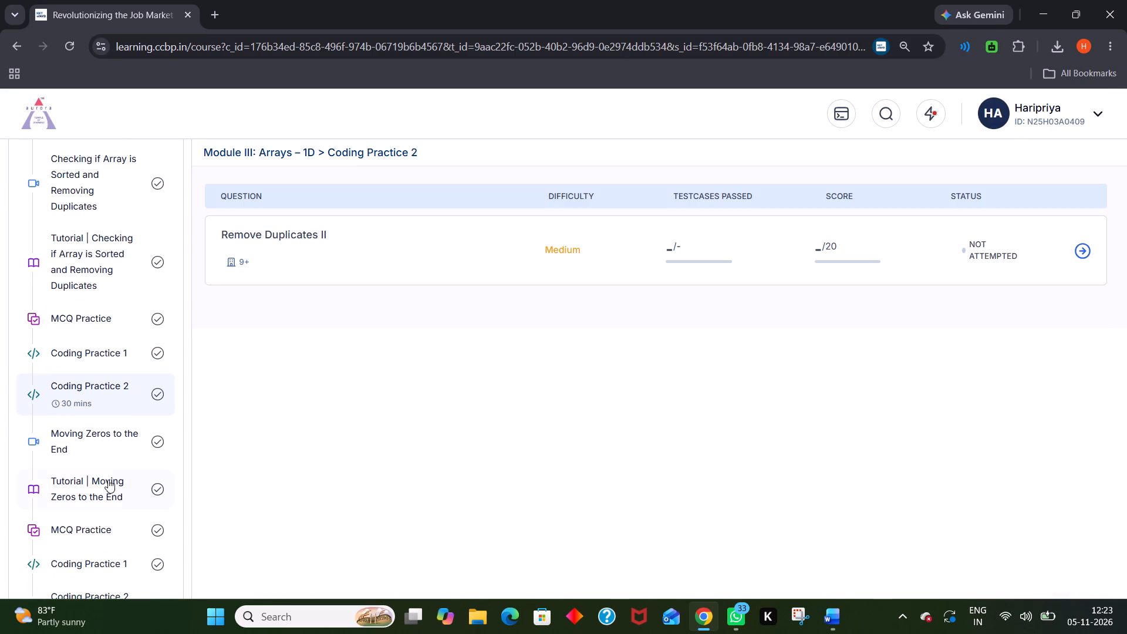
click(102, 559)
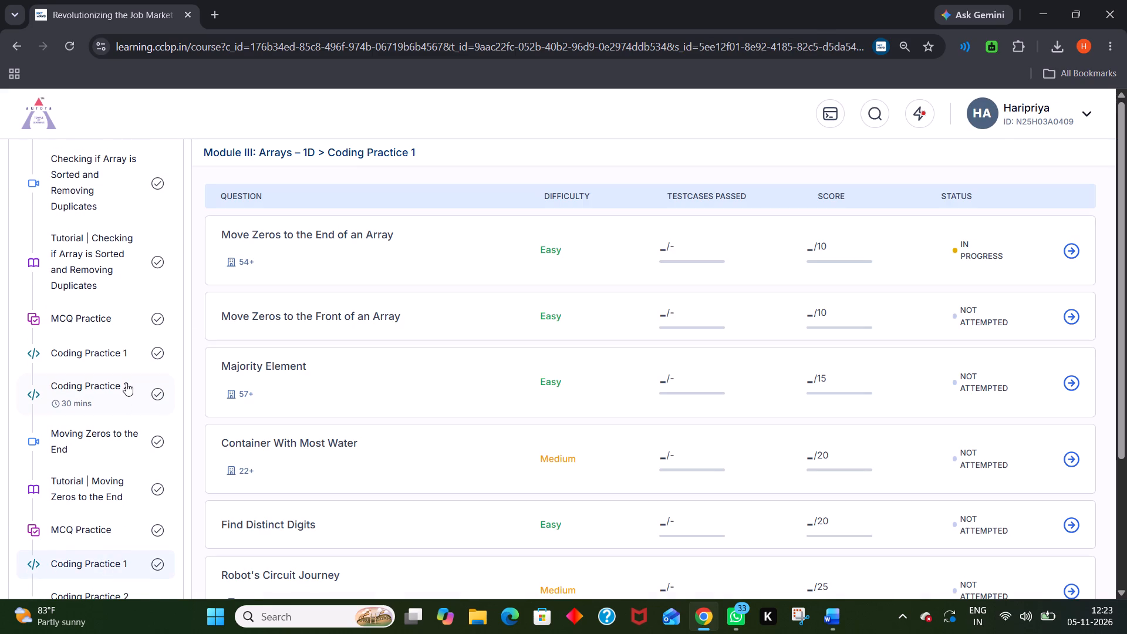
scroll(126, 383, up, 2)
scroll(125, 319, up, 1)
scroll(138, 241, up, 1)
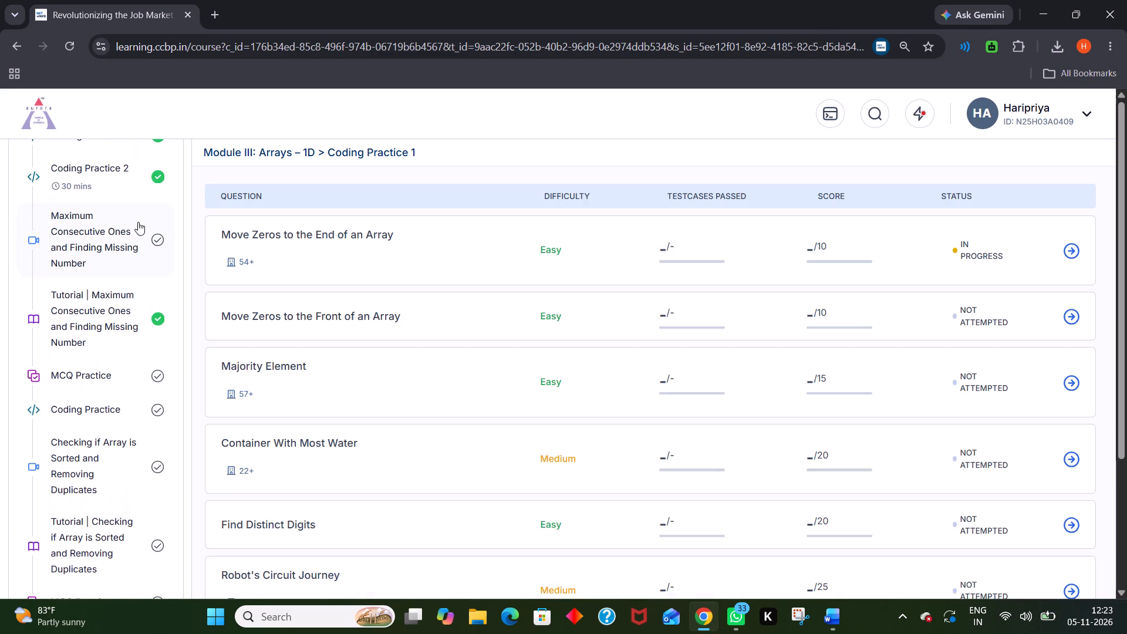
click(136, 200)
click(114, 407)
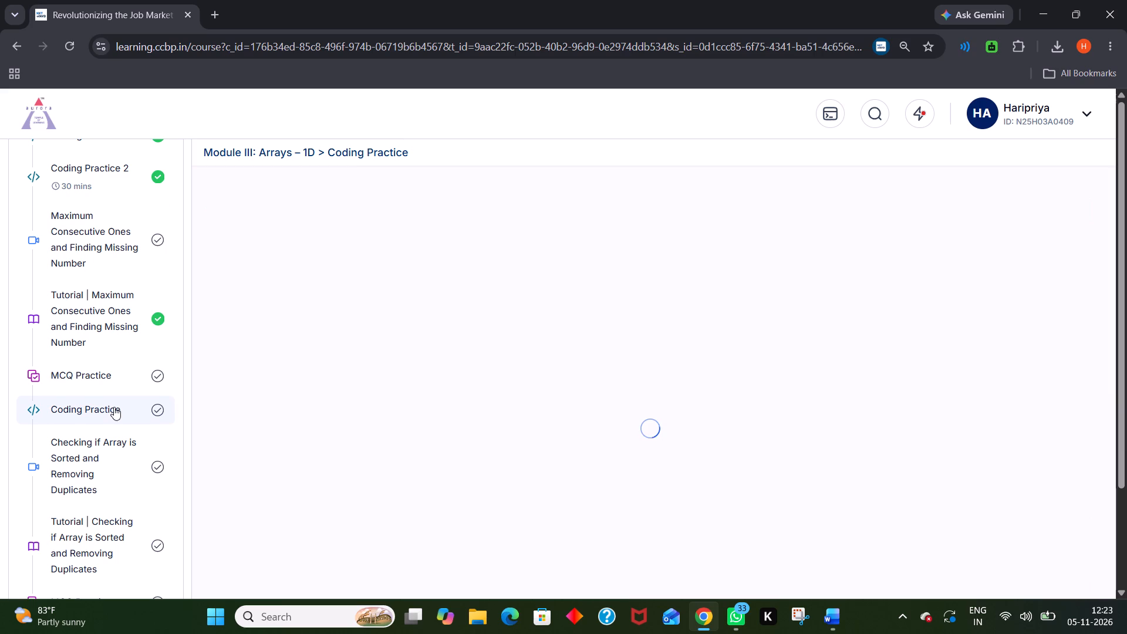
scroll(146, 456, down, 1)
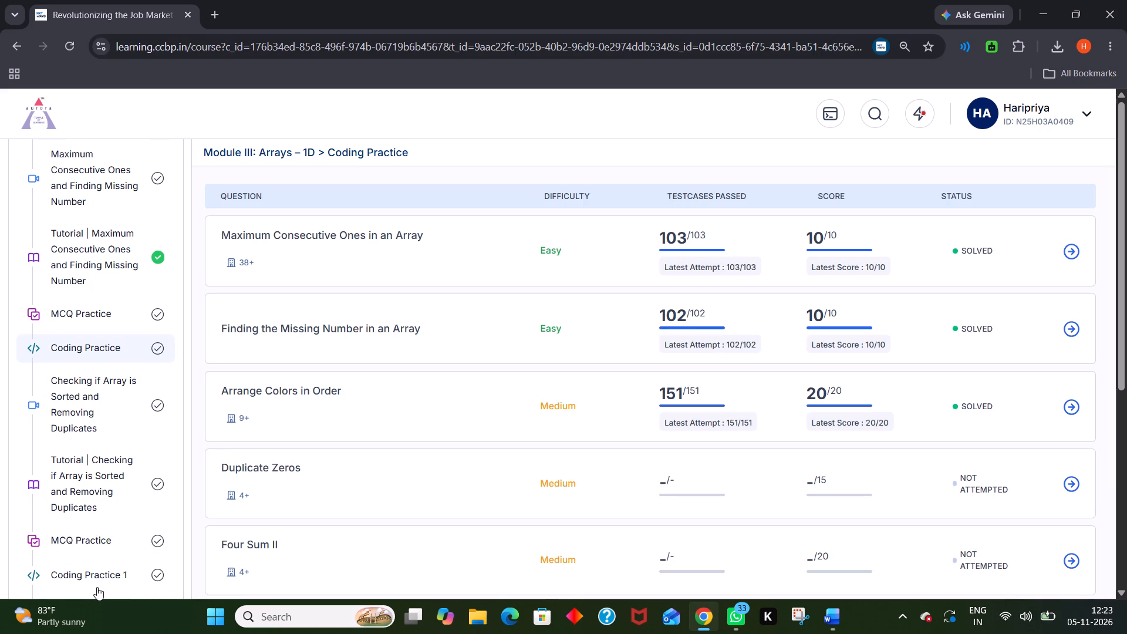
click(97, 587)
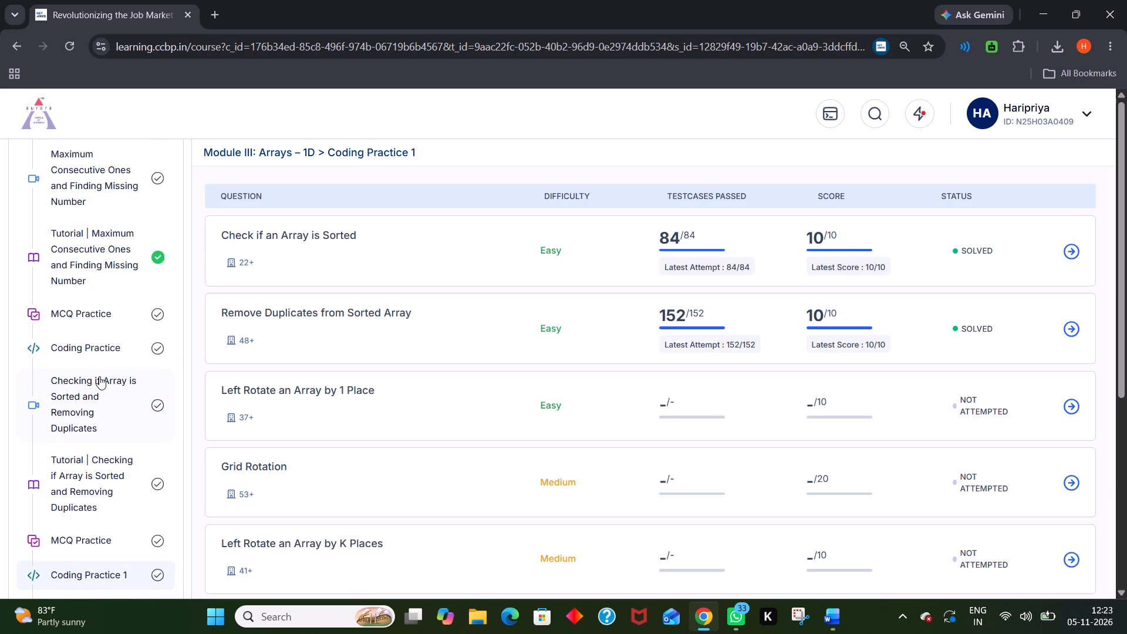
click(107, 355)
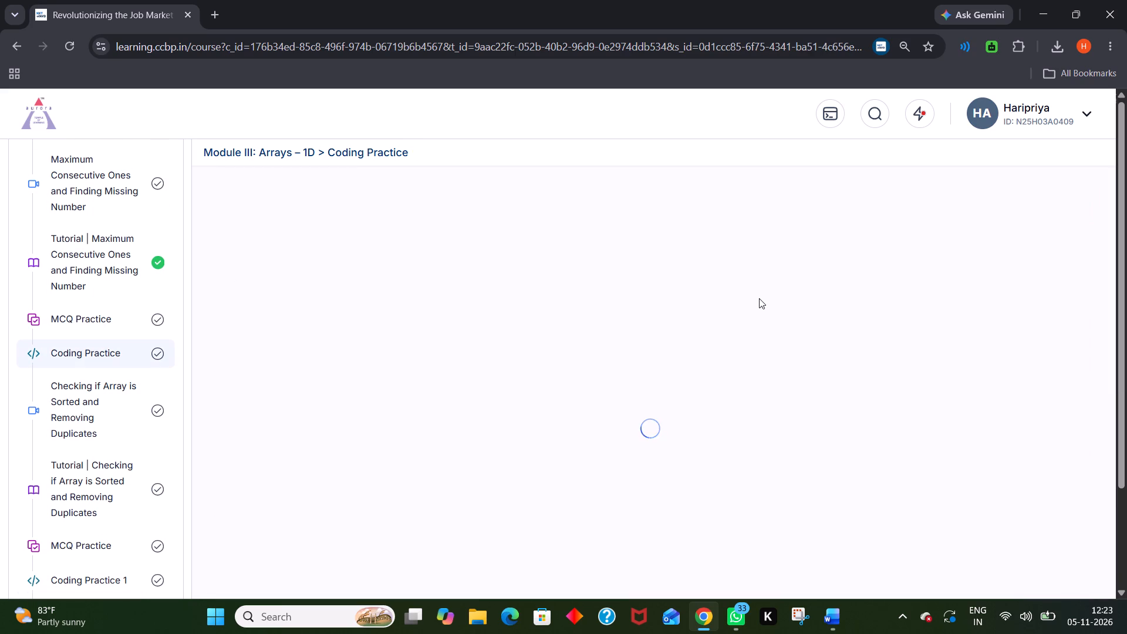
Open the Maximum Consecutive Ones in an Array question and expand its code editor to show more of the solution.
click(975, 252)
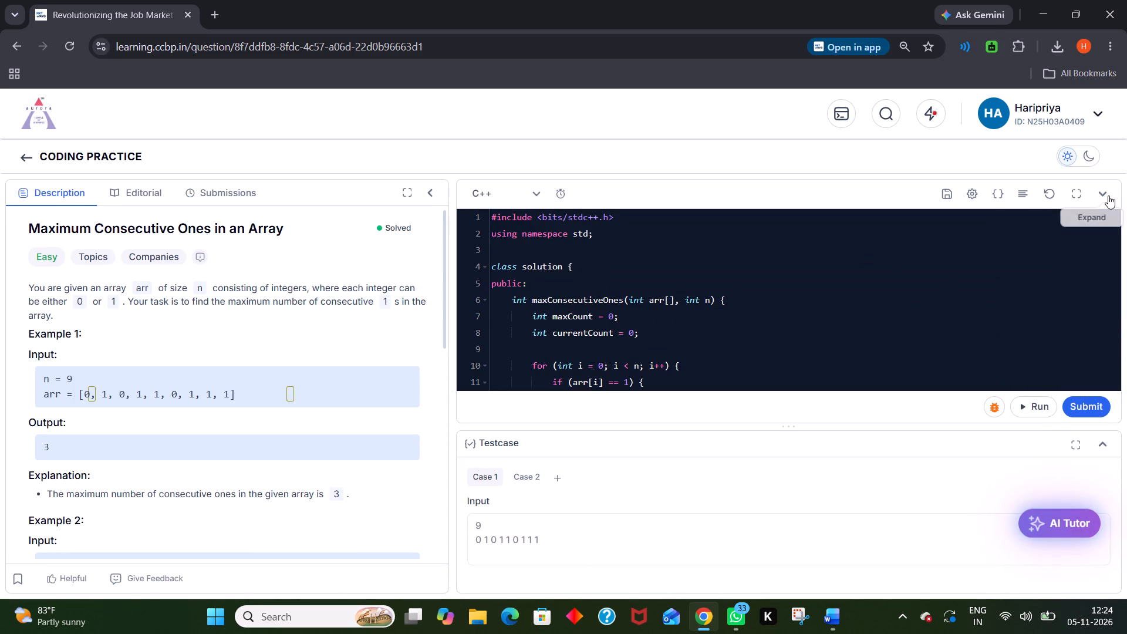
scroll(878, 332, down, 3)
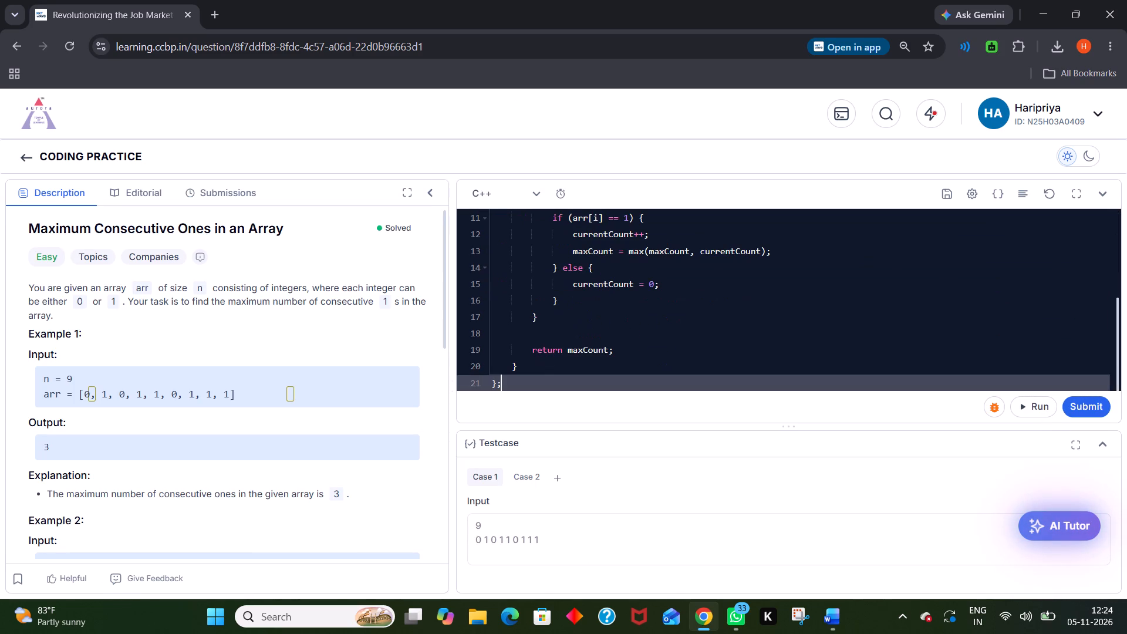
scroll(878, 332, down, 3)
scroll(878, 332, up, 8)
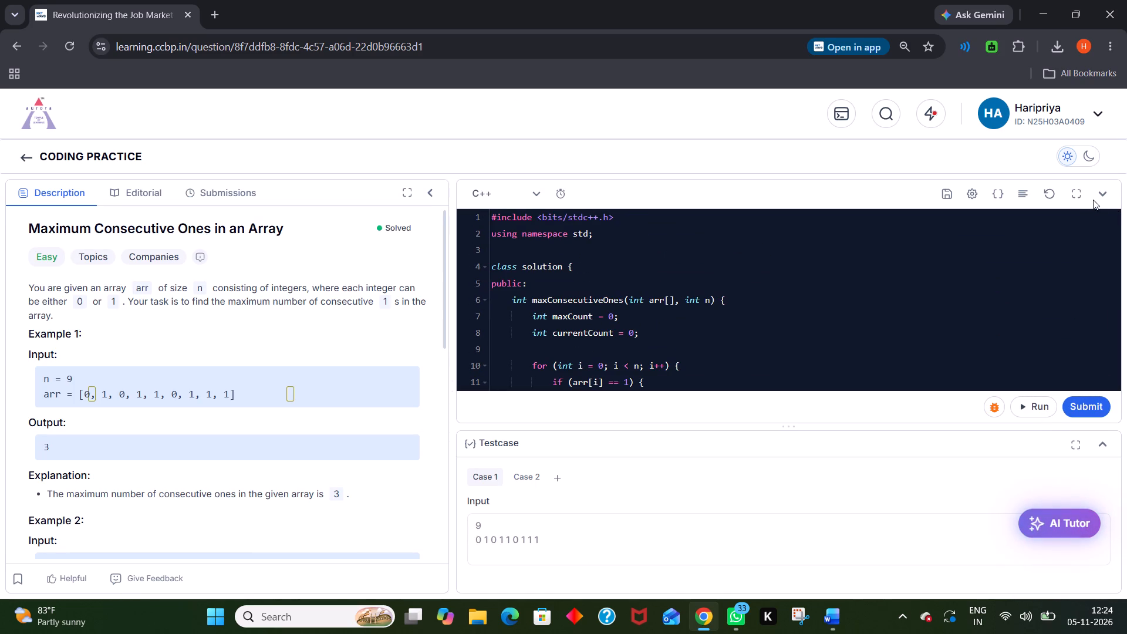
click(1105, 195)
scroll(841, 402, down, 1)
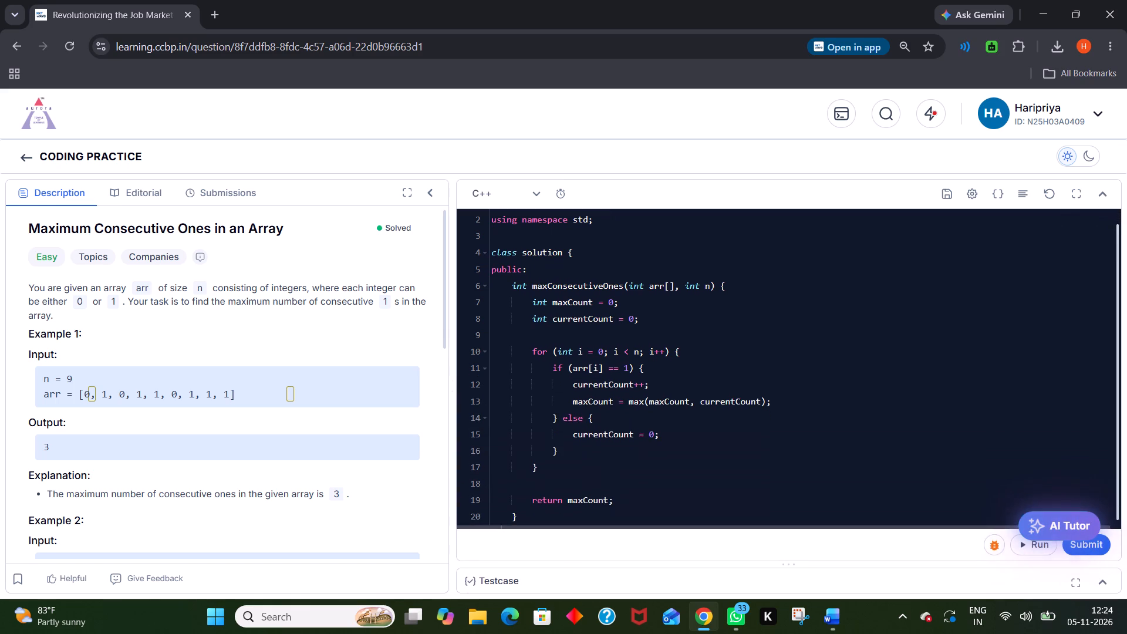
scroll(841, 402, up, 2)
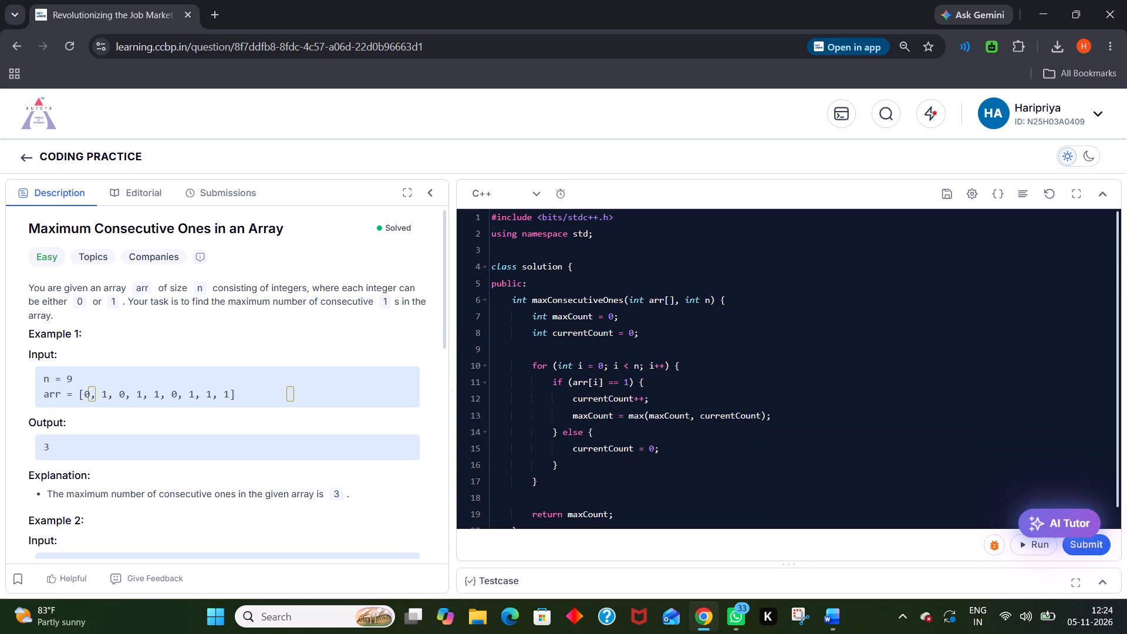
Capture a full-screen screenshot of the question with its code and paste it below the assessment table in the Word document.
key(Print)
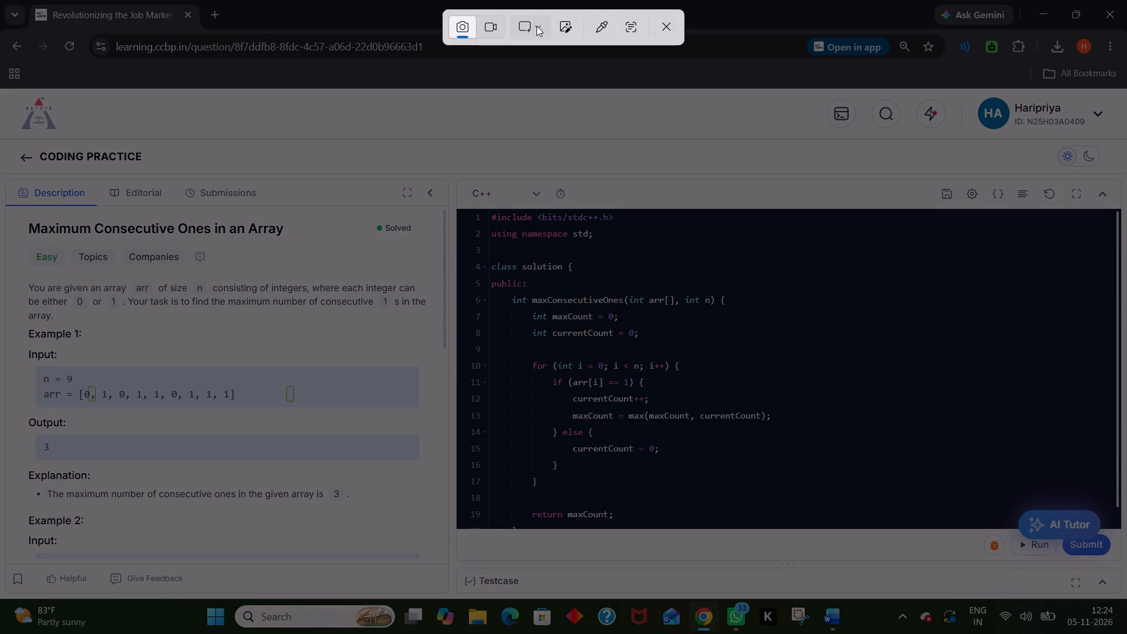
click(536, 26)
click(540, 82)
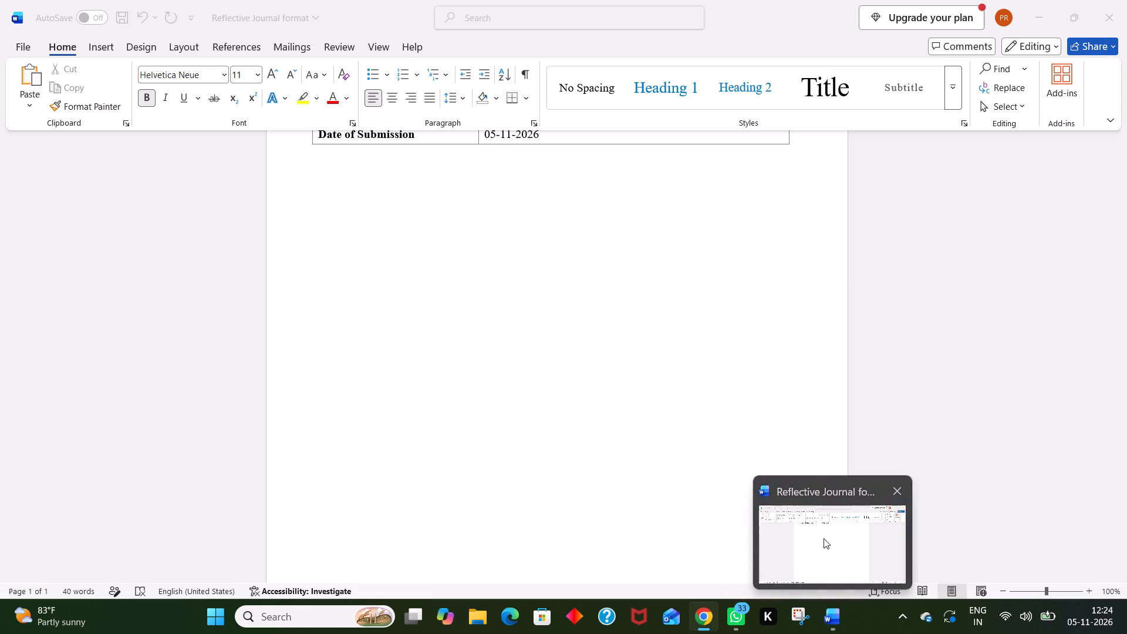
click(824, 538)
key(ctrl+v)
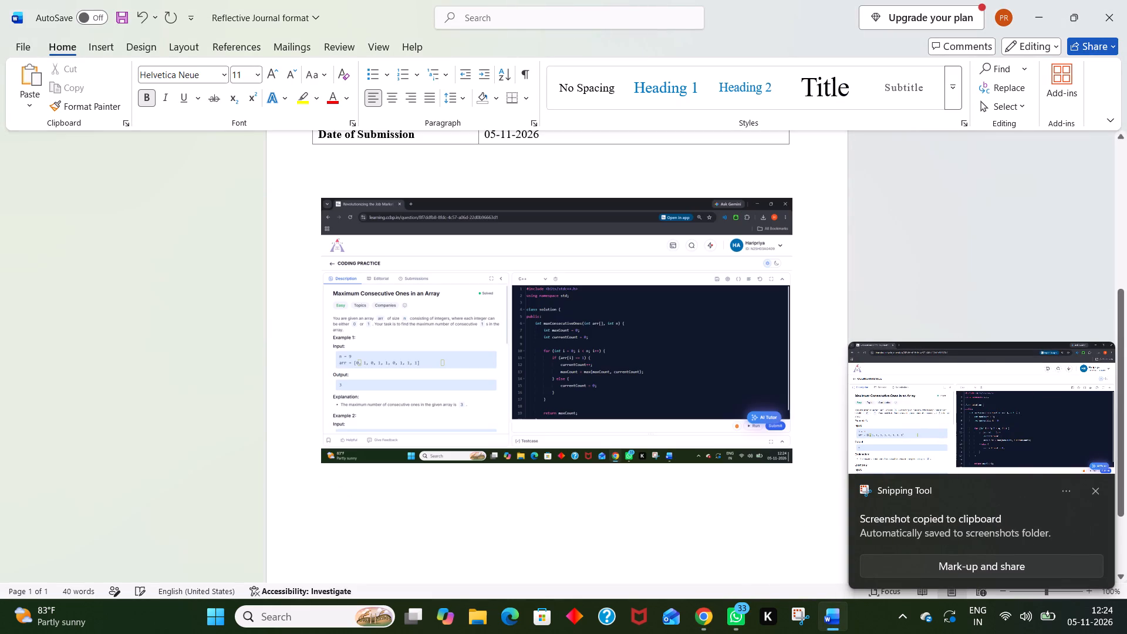
Switch back to Chrome, dismiss the screenshot notification, and run the Maximum Consecutive Ones solution on its test cases.
click(714, 562)
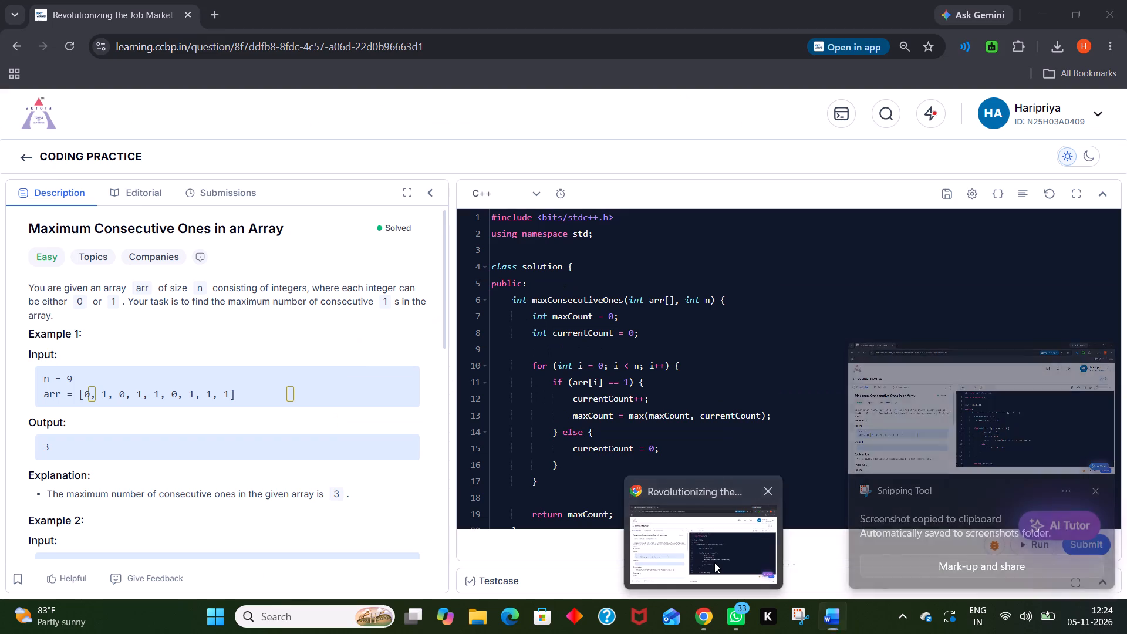
click(1099, 485)
click(1037, 541)
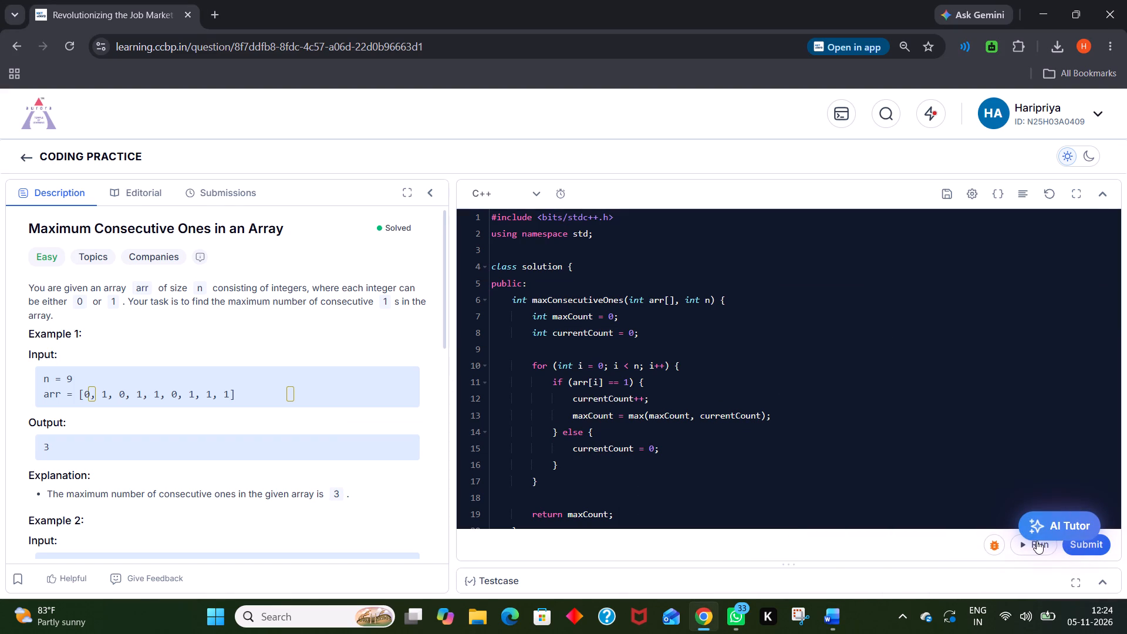
click(1035, 540)
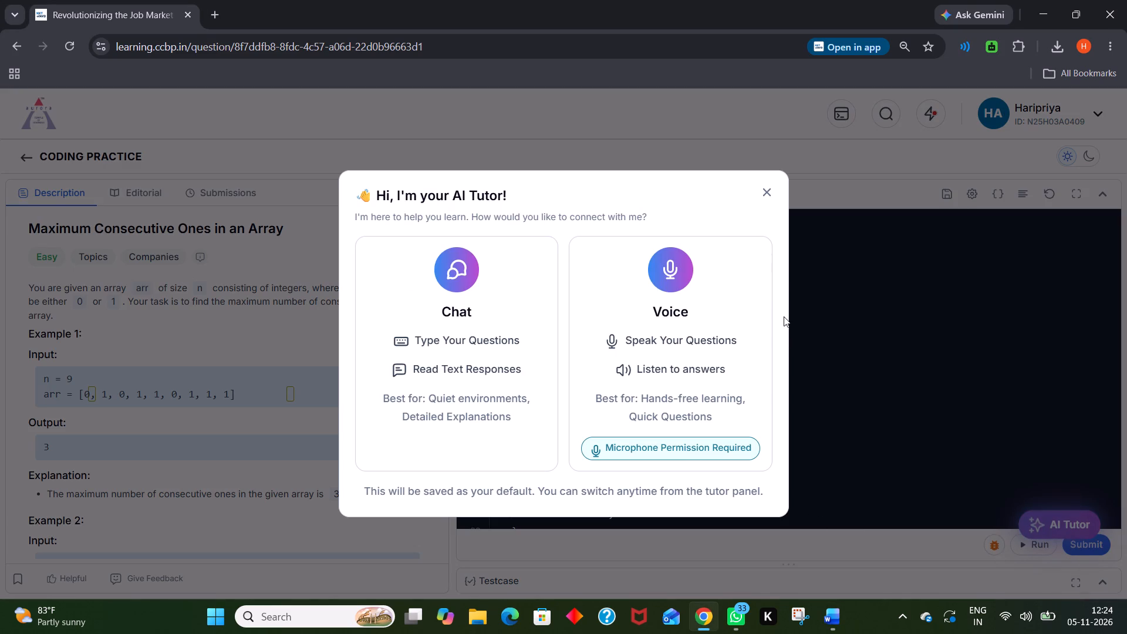
click(766, 189)
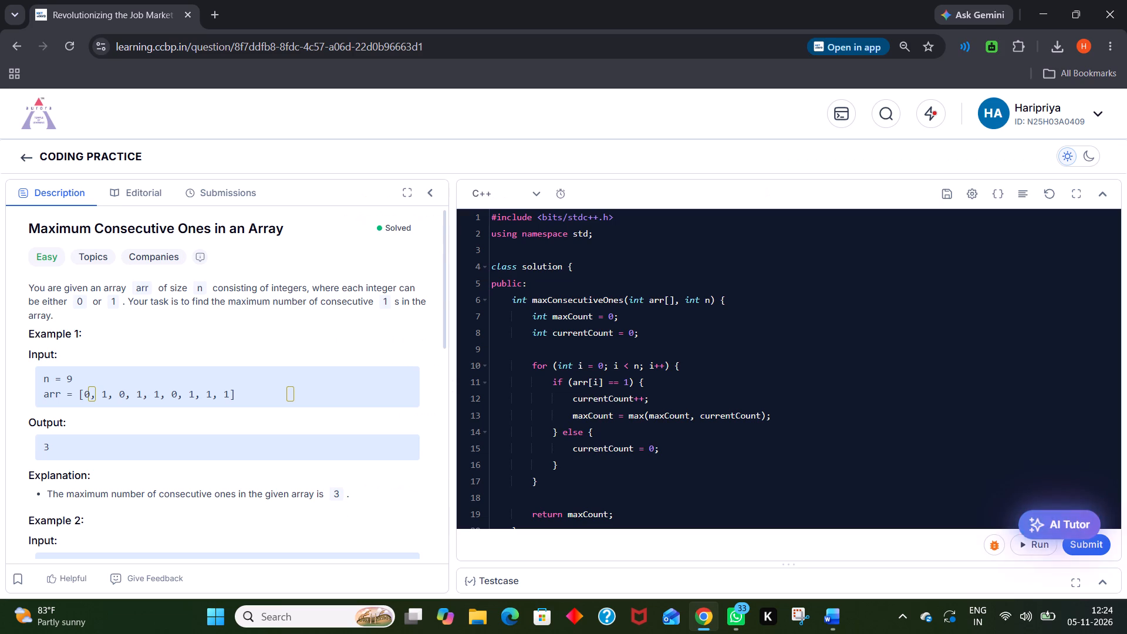
click(1023, 545)
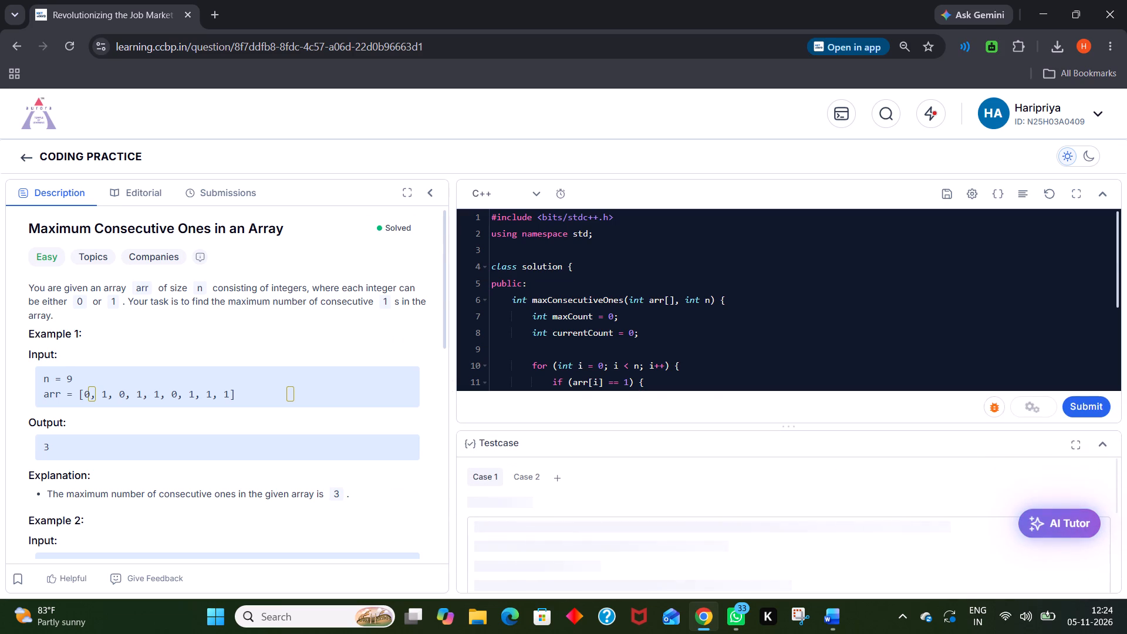
Capture a full-screen screenshot showing the end of the code and the test case results.
scroll(664, 320, down, 8)
key(Print)
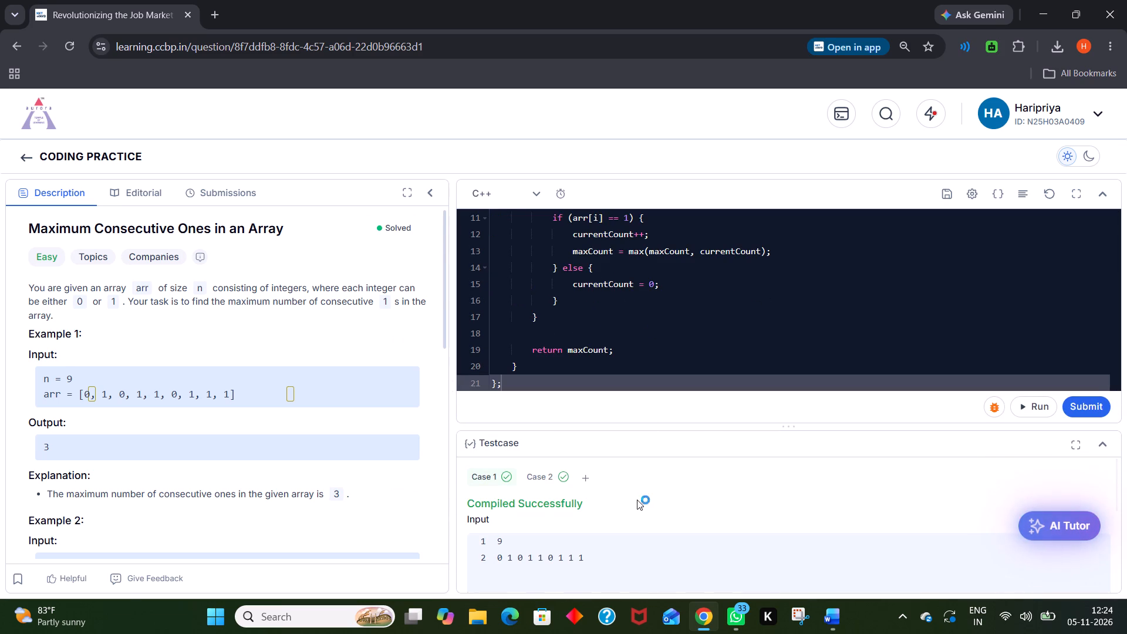
click(542, 35)
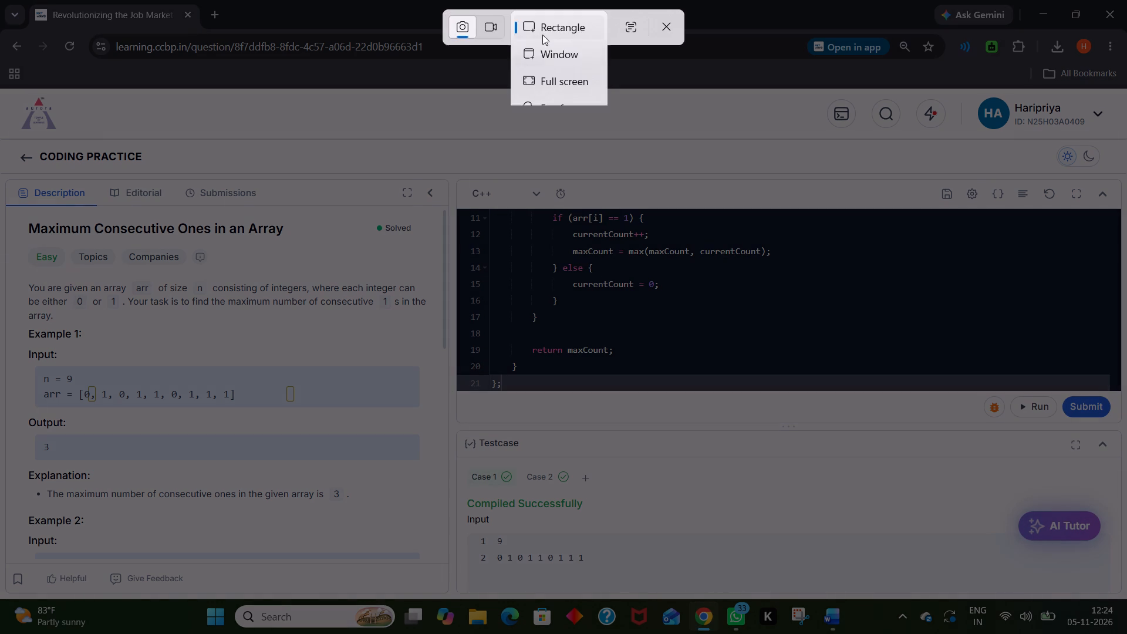
click(554, 72)
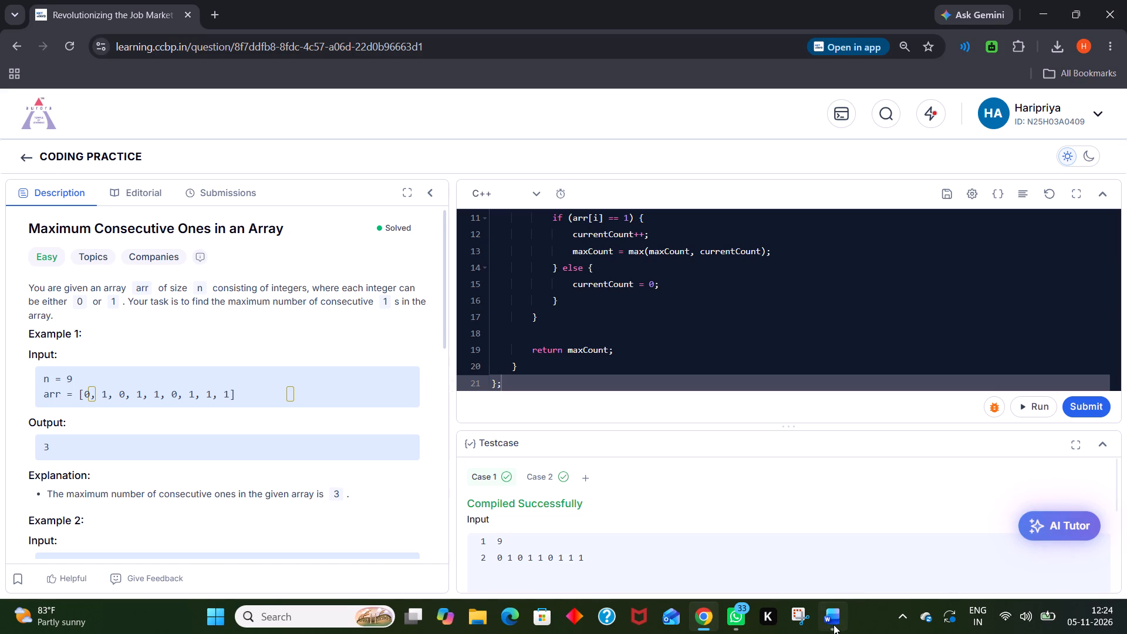
Switch to the Word document and paste the Maximum Consecutive Ones results screenshot below the first screenshot.
click(811, 522)
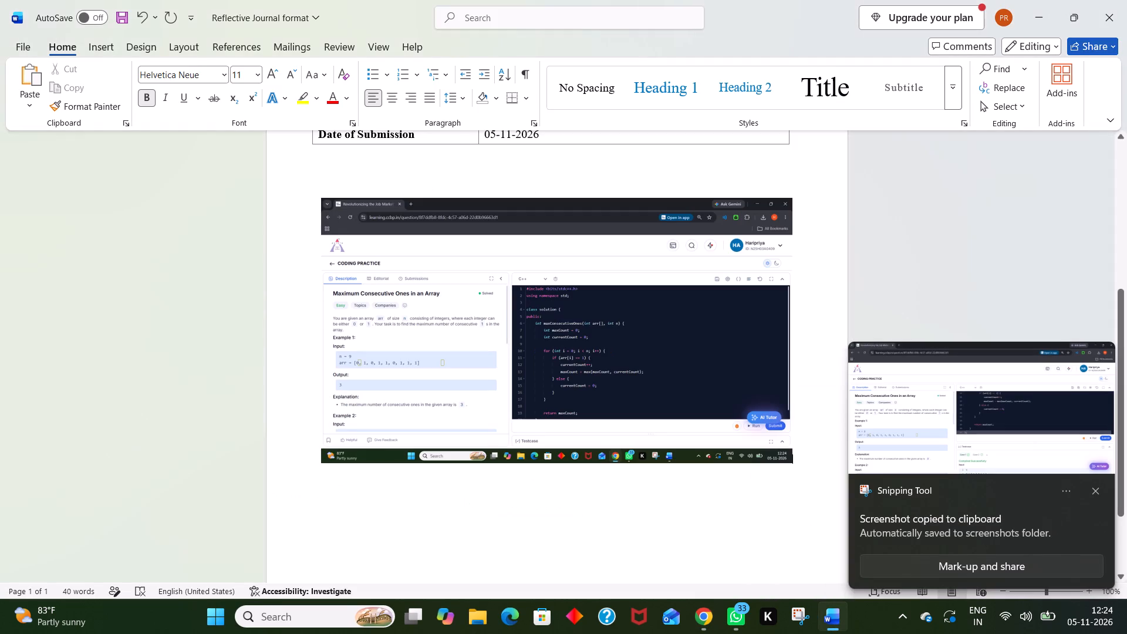
click(638, 537)
key(ctrl+v)
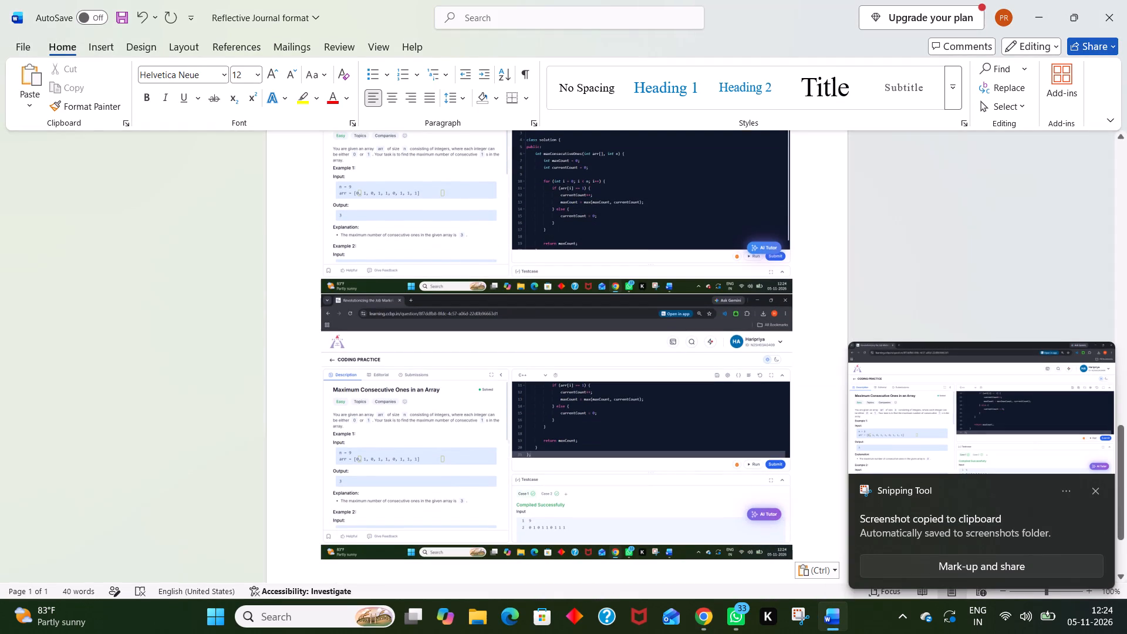
Switch back to Chrome, return to the coding practice list, and open the Finding the Missing Number in an Array question.
click(688, 544)
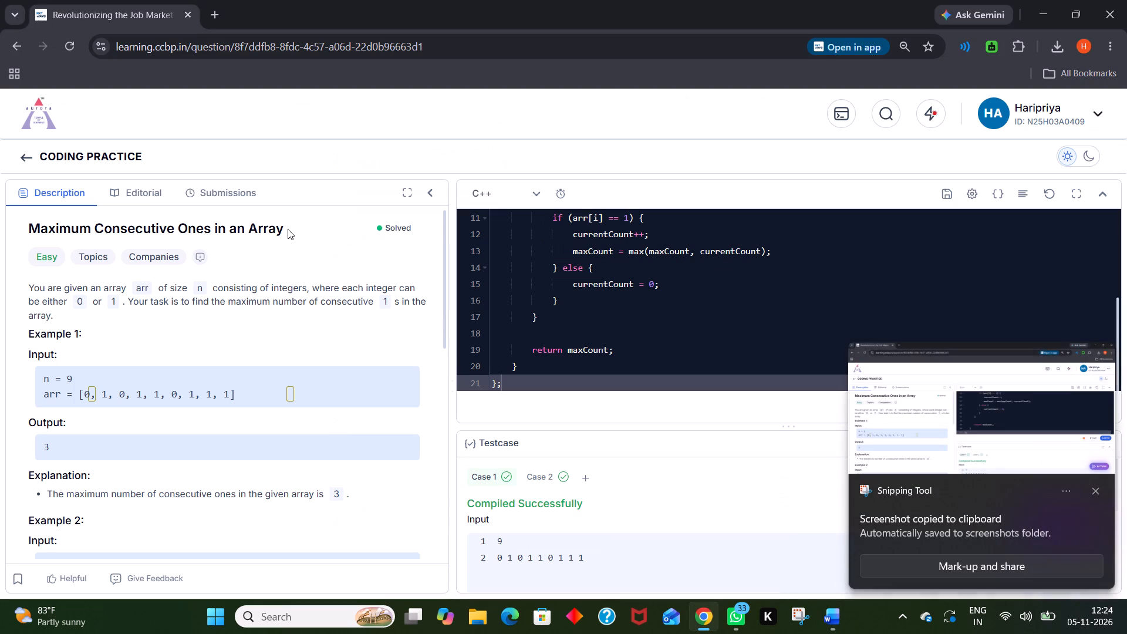
click(25, 157)
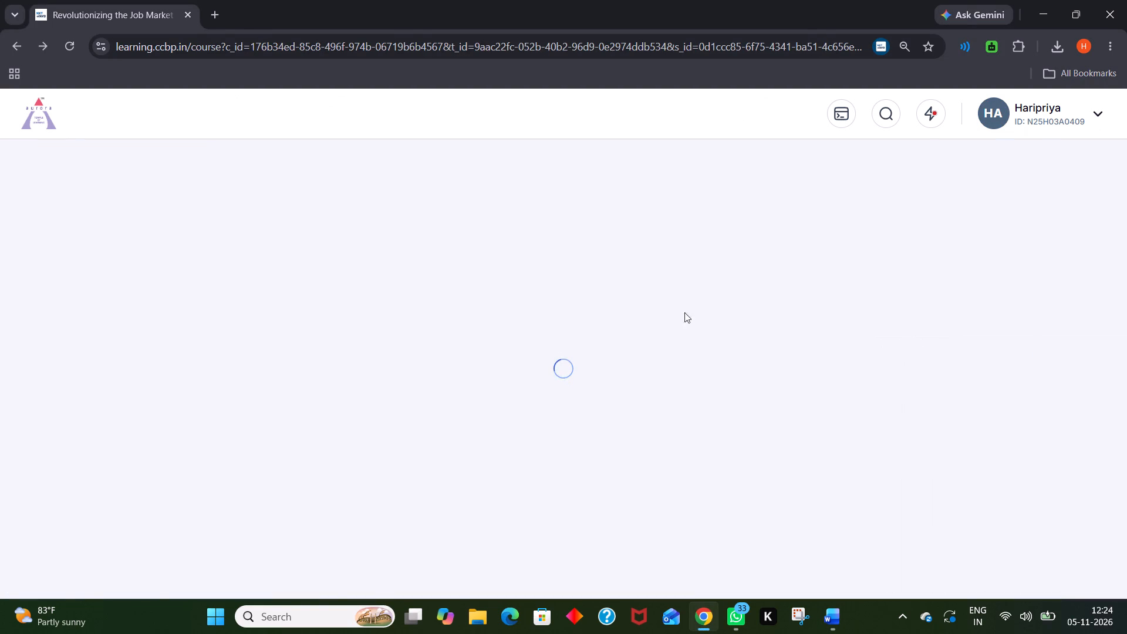
click(1014, 325)
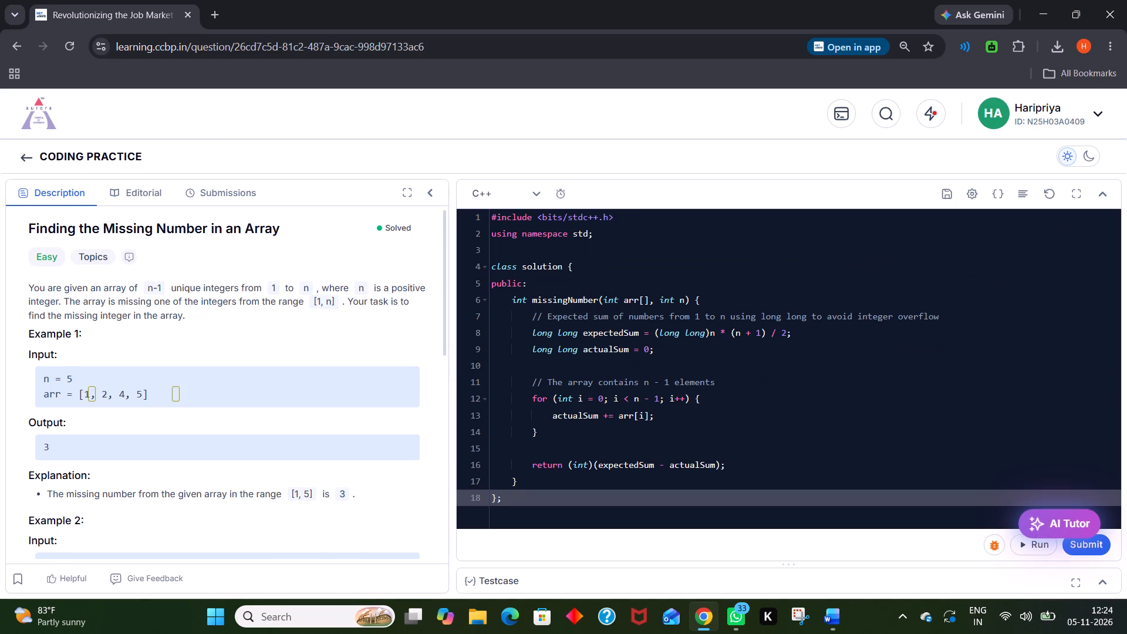
Capture a full-screen screenshot of the Finding the Missing Number question with its code and paste it after the previous screenshots in Word.
key(Print)
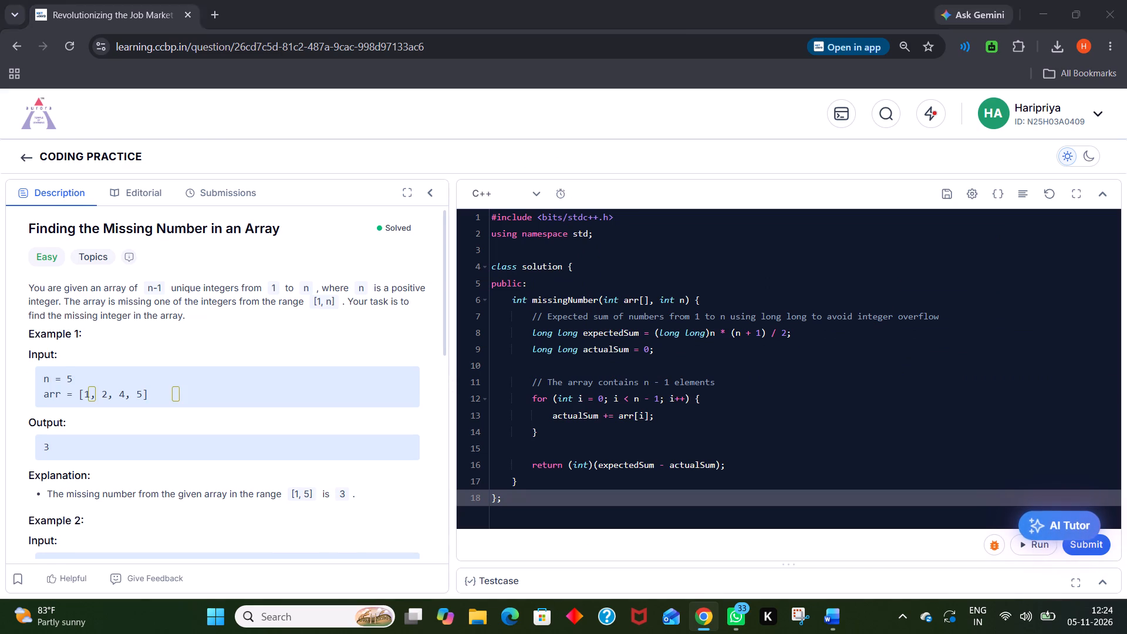
click(536, 24)
click(558, 80)
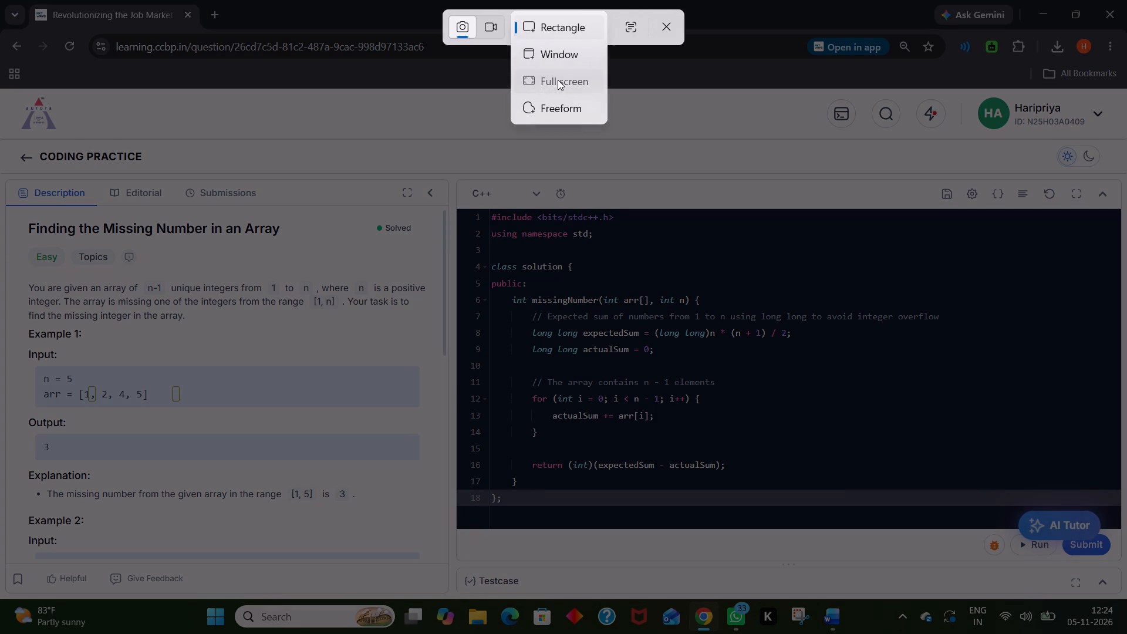
click(801, 535)
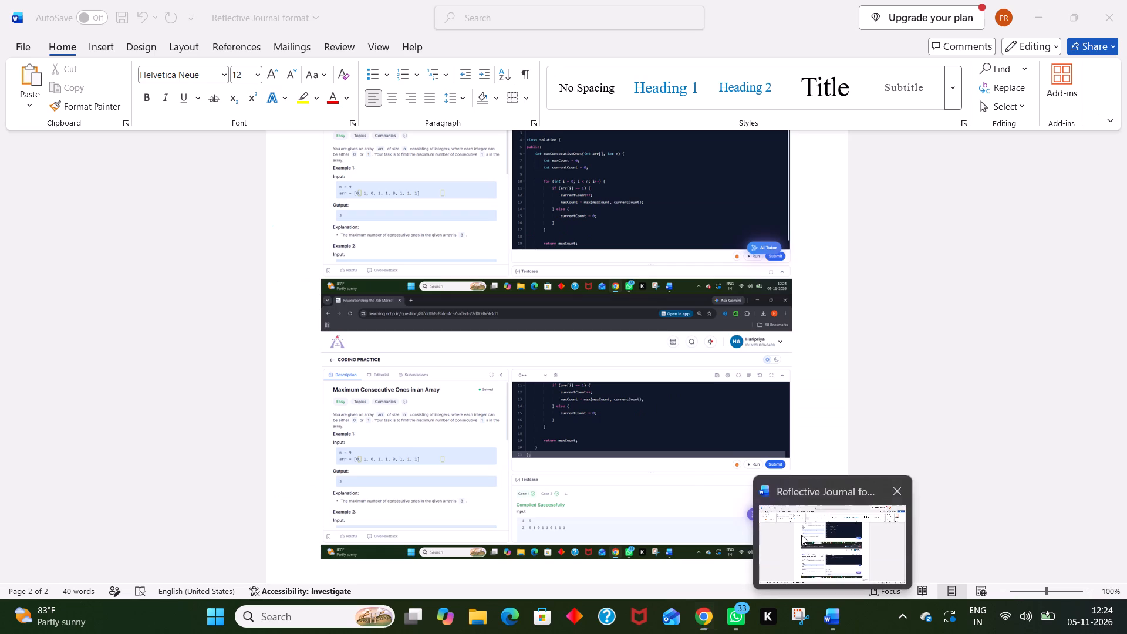
key(ctrl+v)
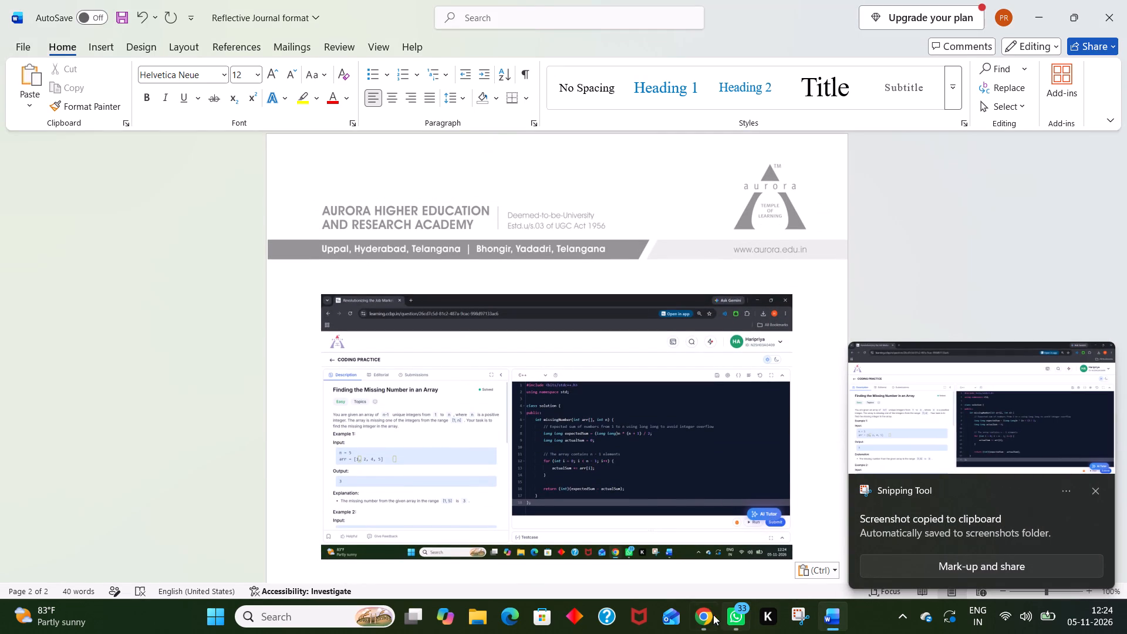
Switch back to Chrome, dismiss the screenshot notification, and run the Finding the Missing Number solution on its test cases.
click(714, 538)
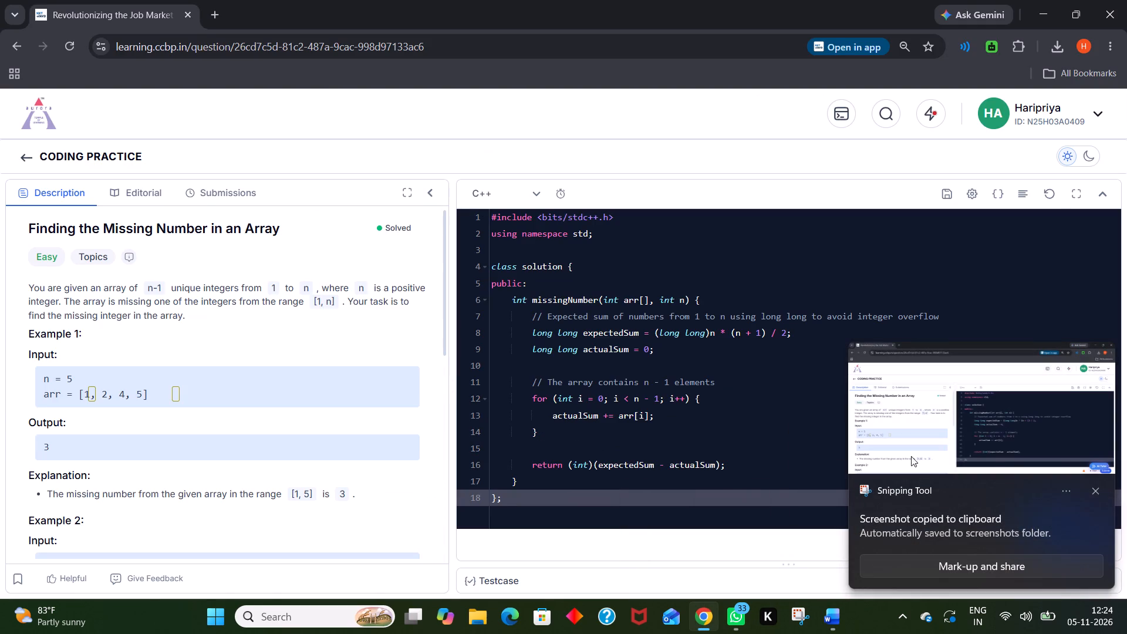
click(1094, 483)
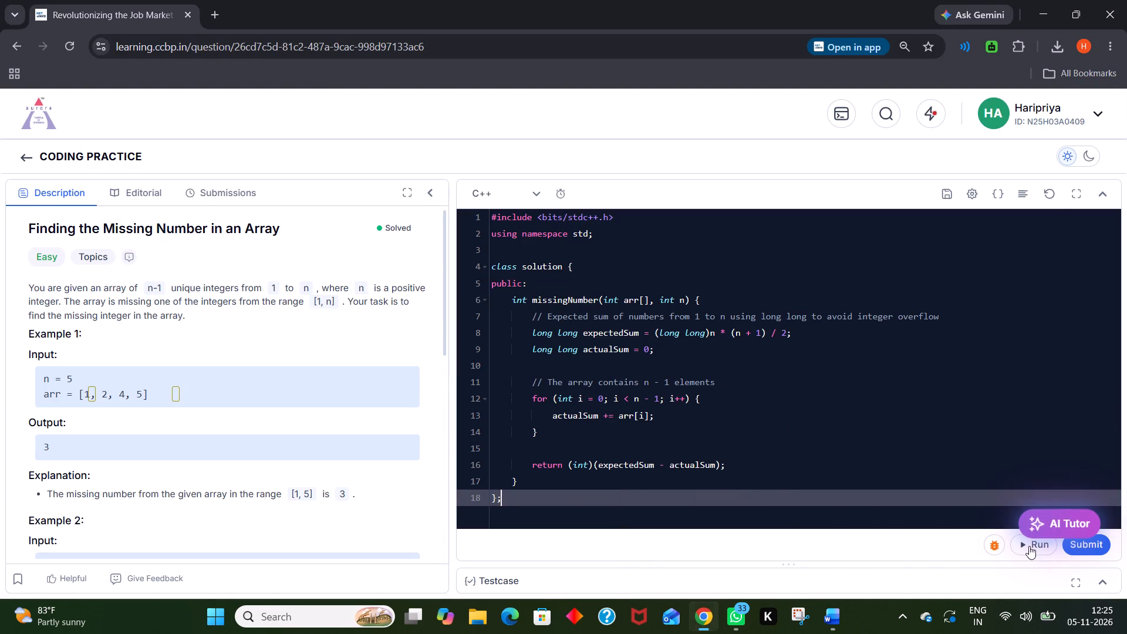
click(1029, 546)
Capture a full-screen screenshot of the end of the missing-number code with its test case results and paste it in the Word document.
scroll(723, 324, down, 10)
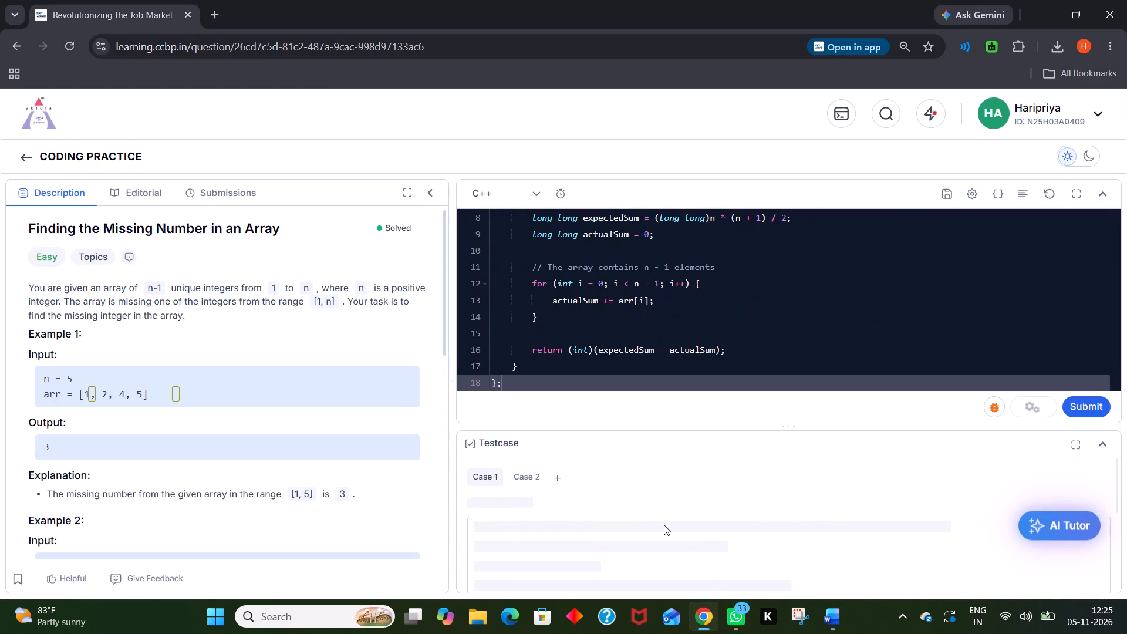
key(Print)
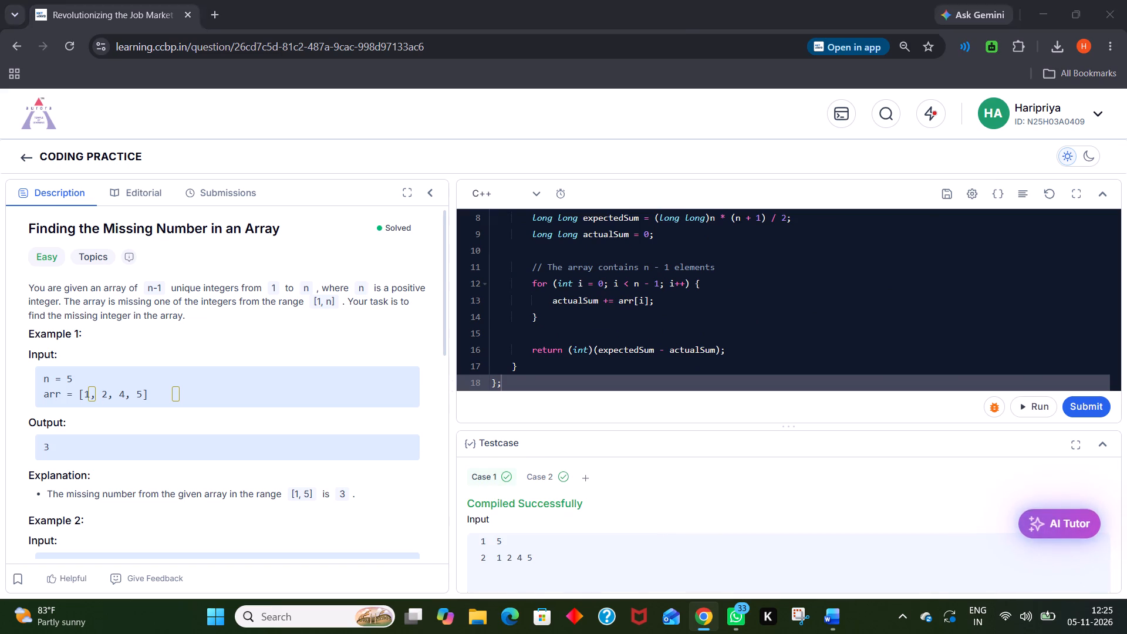
click(537, 35)
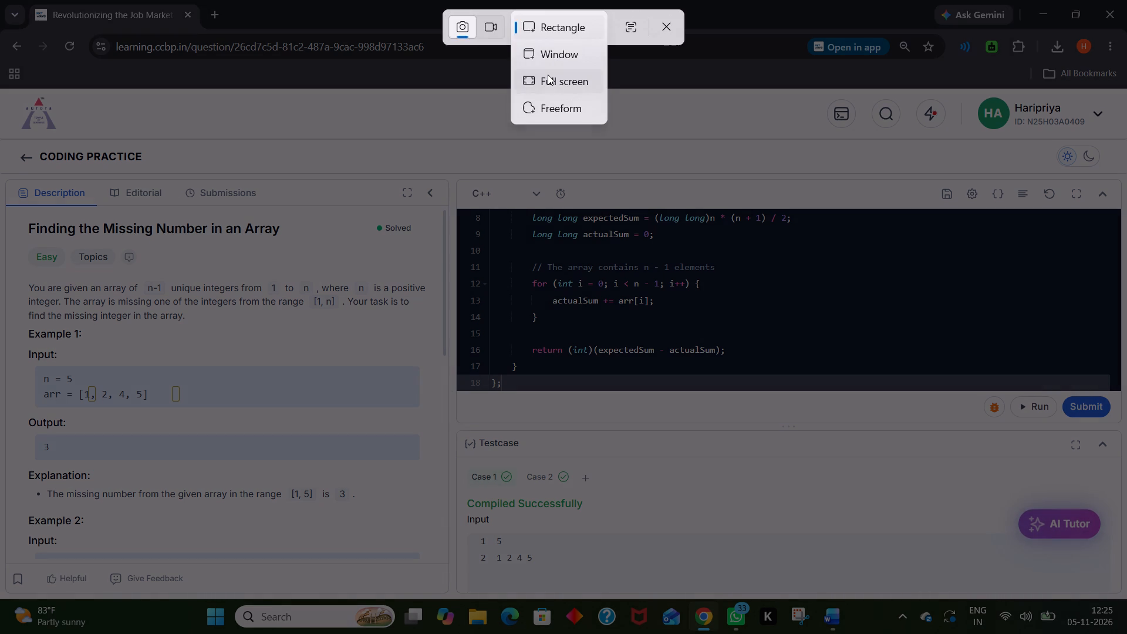
click(548, 75)
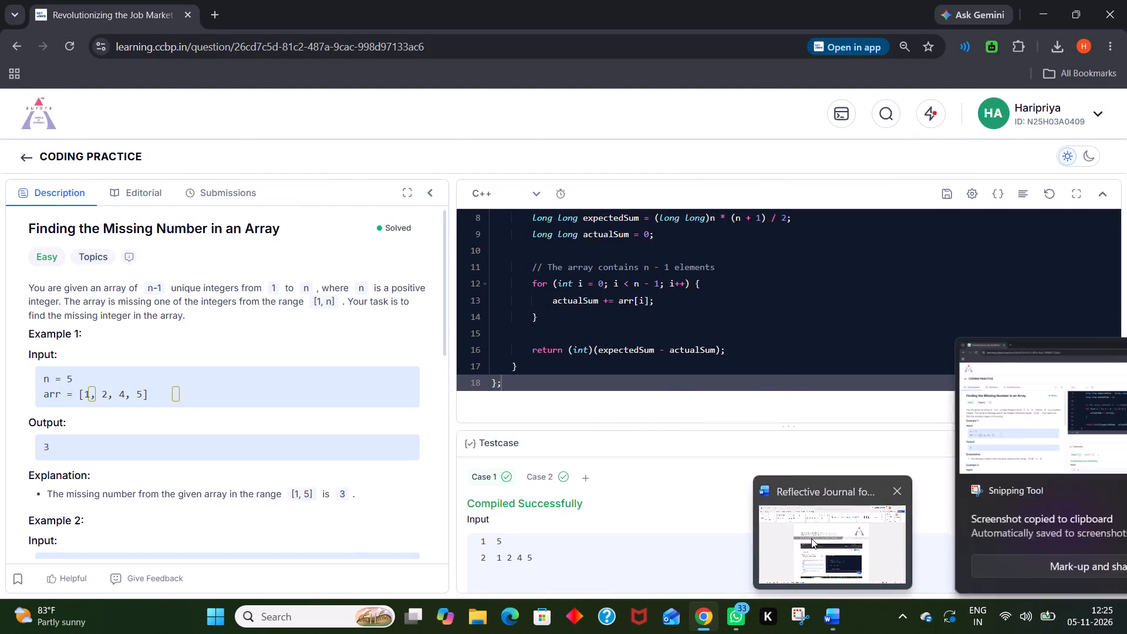
click(811, 538)
key(ctrl+v)
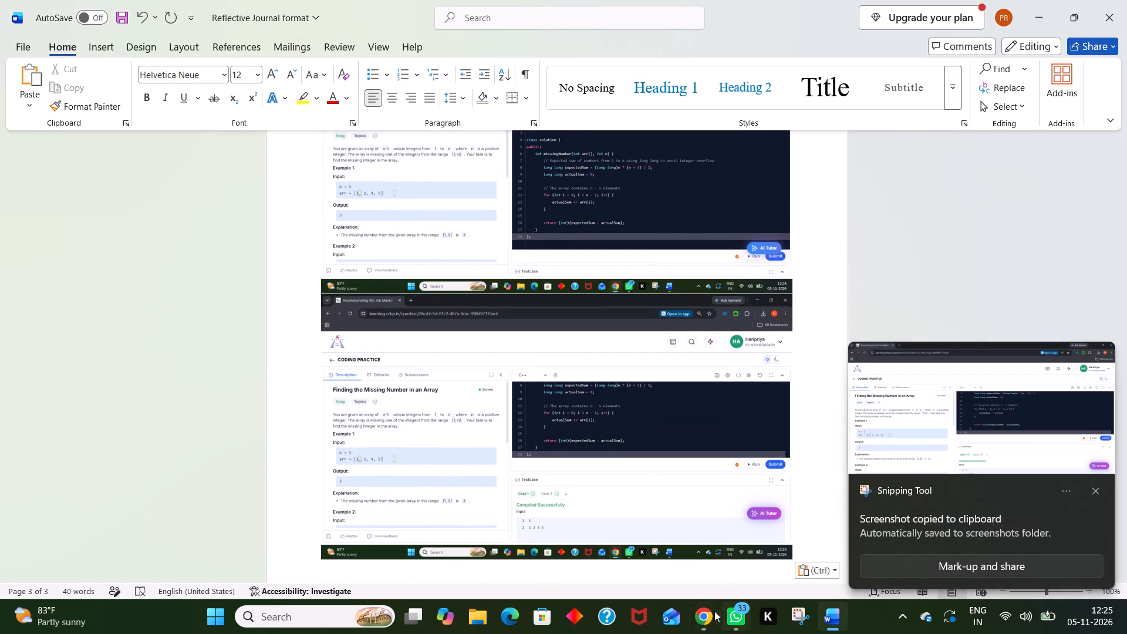
Switch back to Chrome, open the Arrange Colors in Order question from the coding practice list, and dismiss the screenshot notification.
click(713, 527)
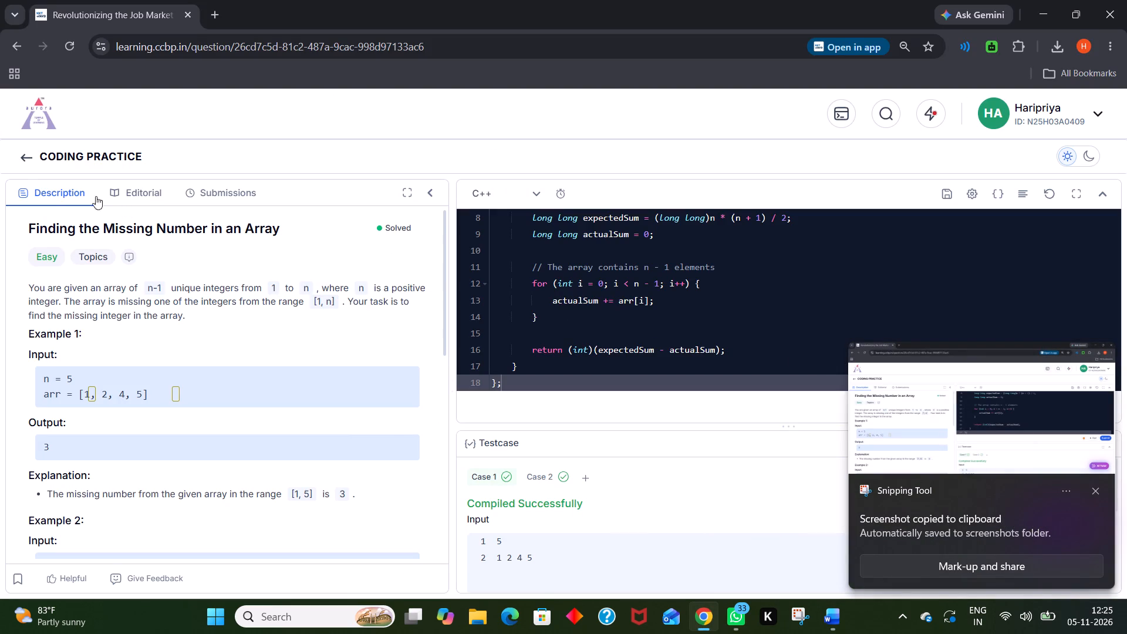
click(29, 157)
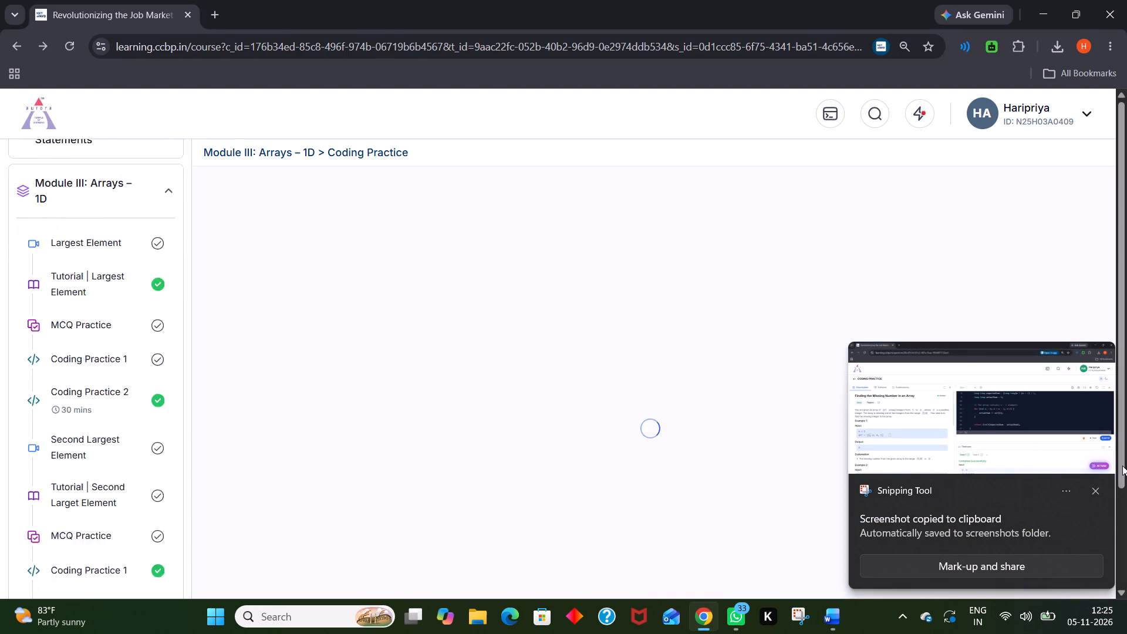
click(690, 395)
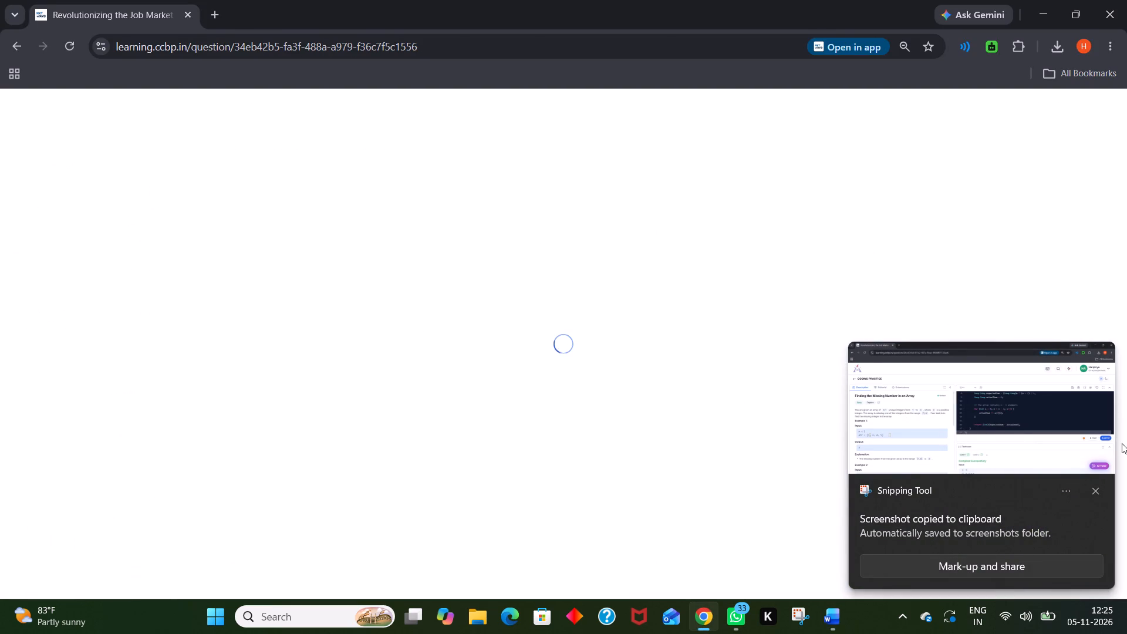
click(1091, 488)
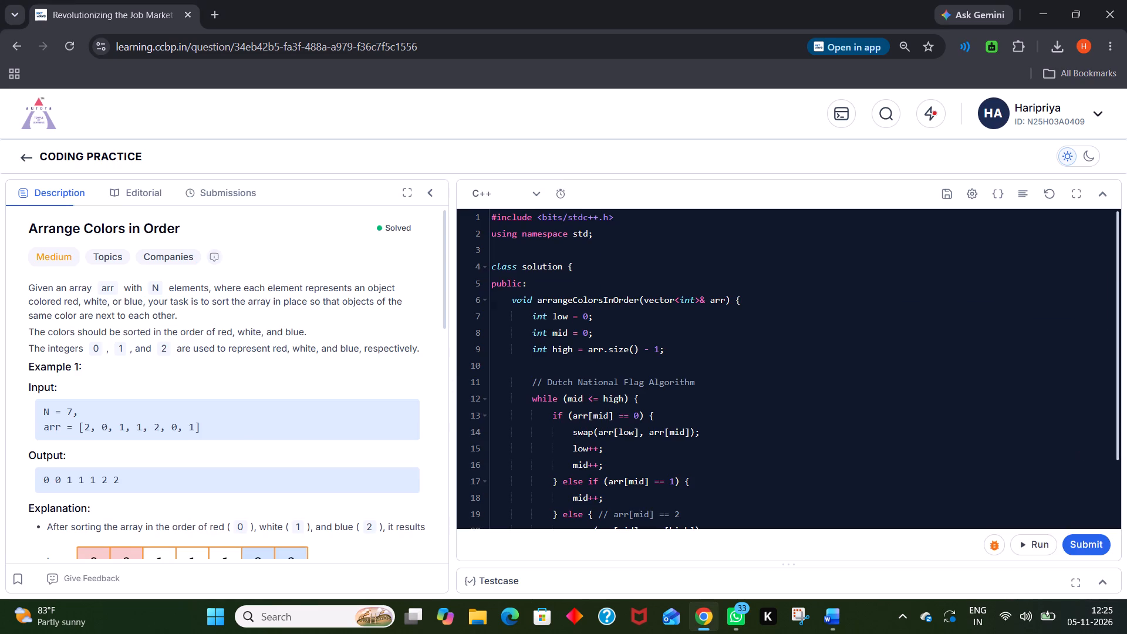
Capture a full-screen screenshot of the Arrange Colors in Order question with its code through line 25 and paste it in the Word document.
scroll(971, 421, down, 8)
key(Print)
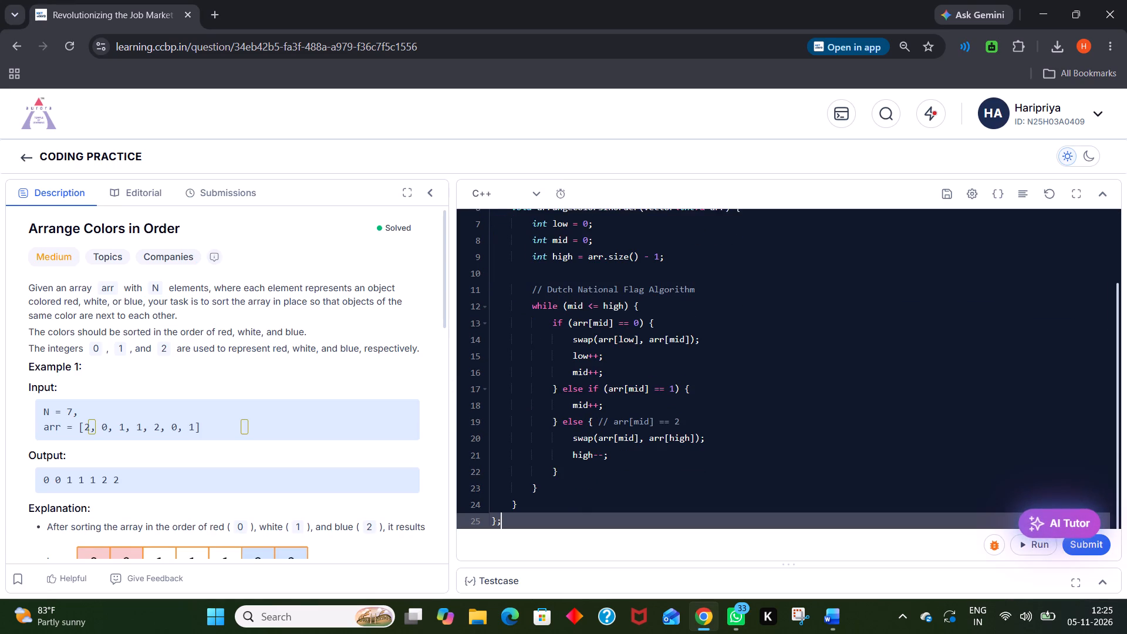
click(533, 34)
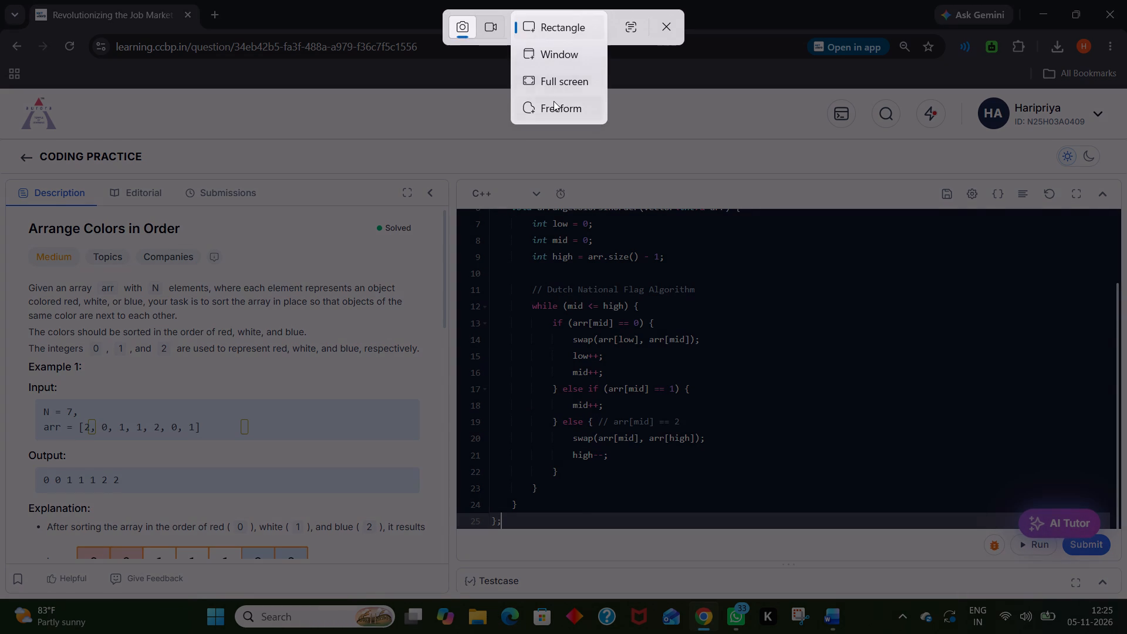
click(549, 86)
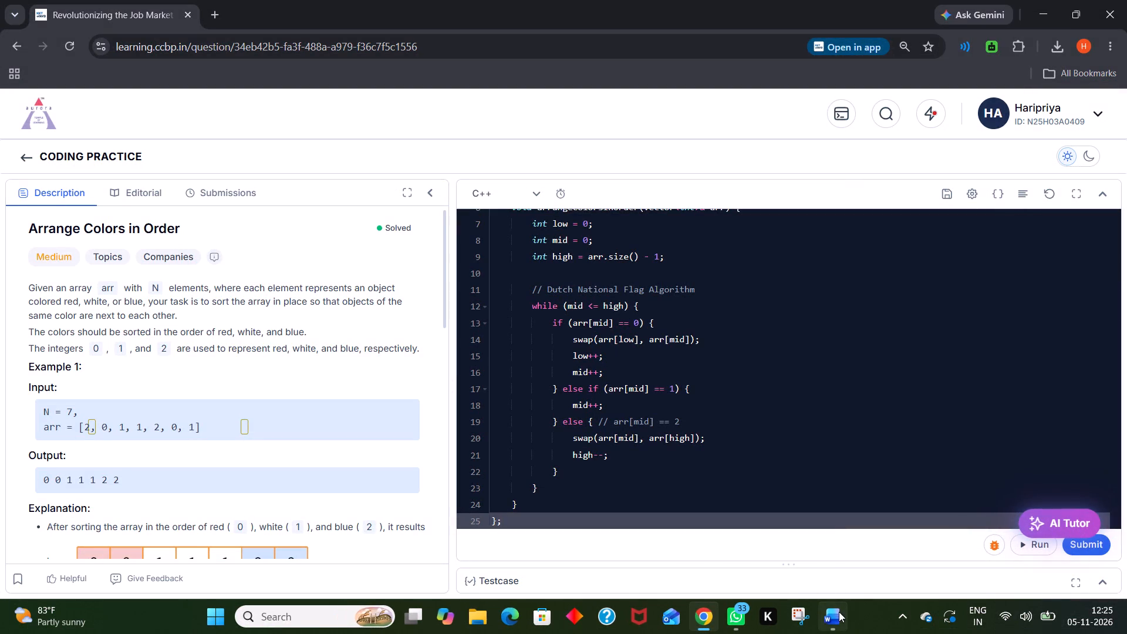
click(795, 529)
key(ctrl+v)
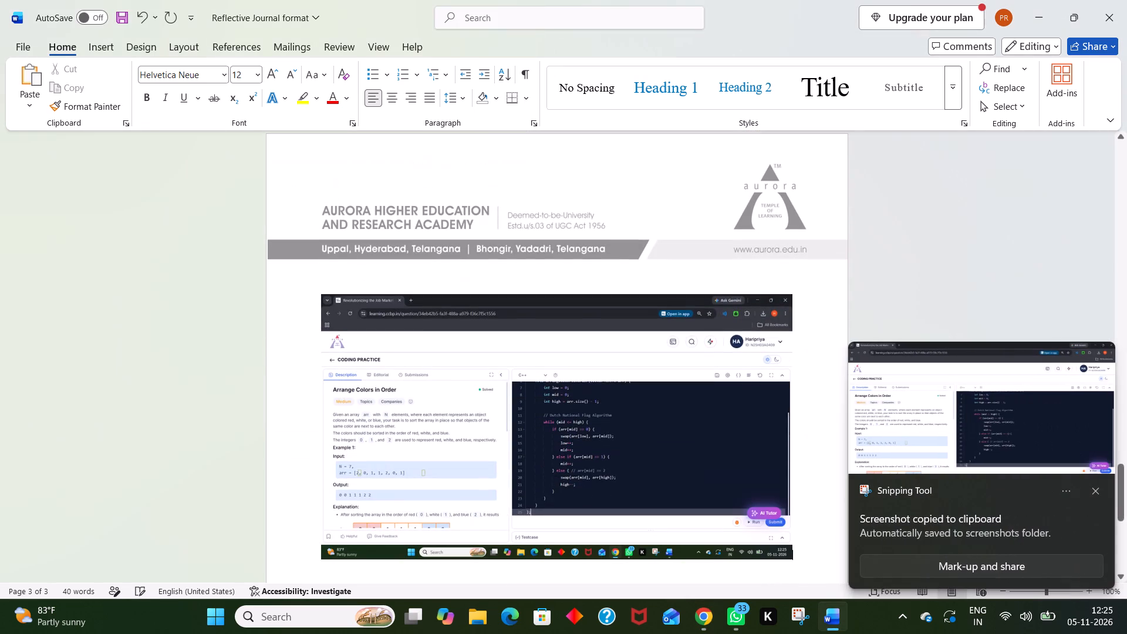
Switch back to Chrome, dismiss the screenshot notification, and run the Arrange Colors in Order solution on its test cases.
click(713, 528)
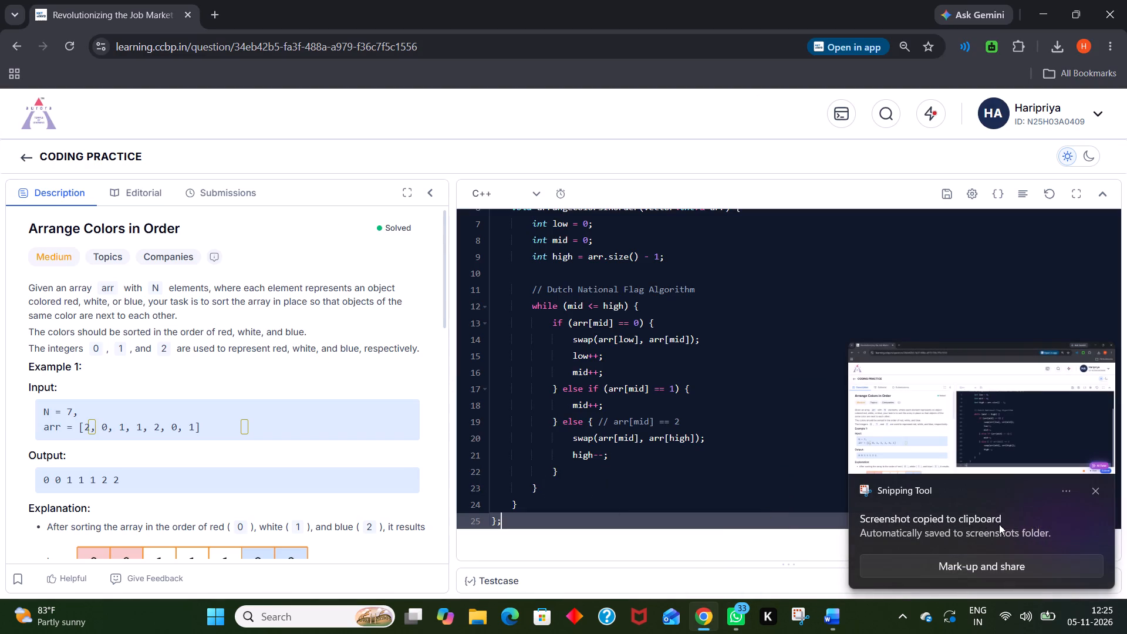
click(1094, 484)
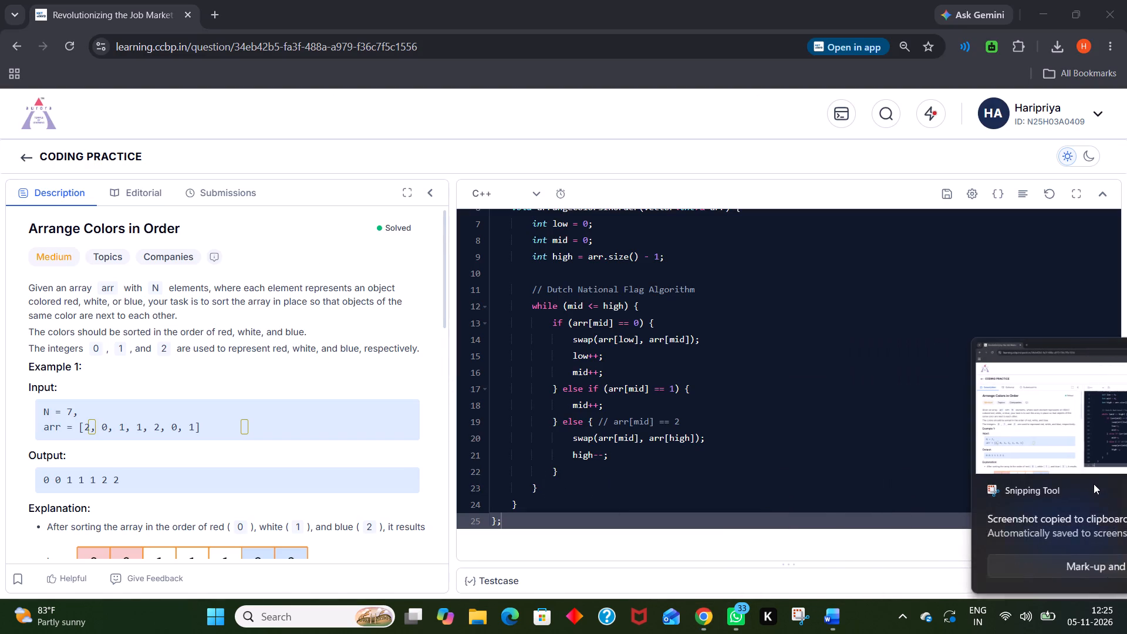
click(1041, 541)
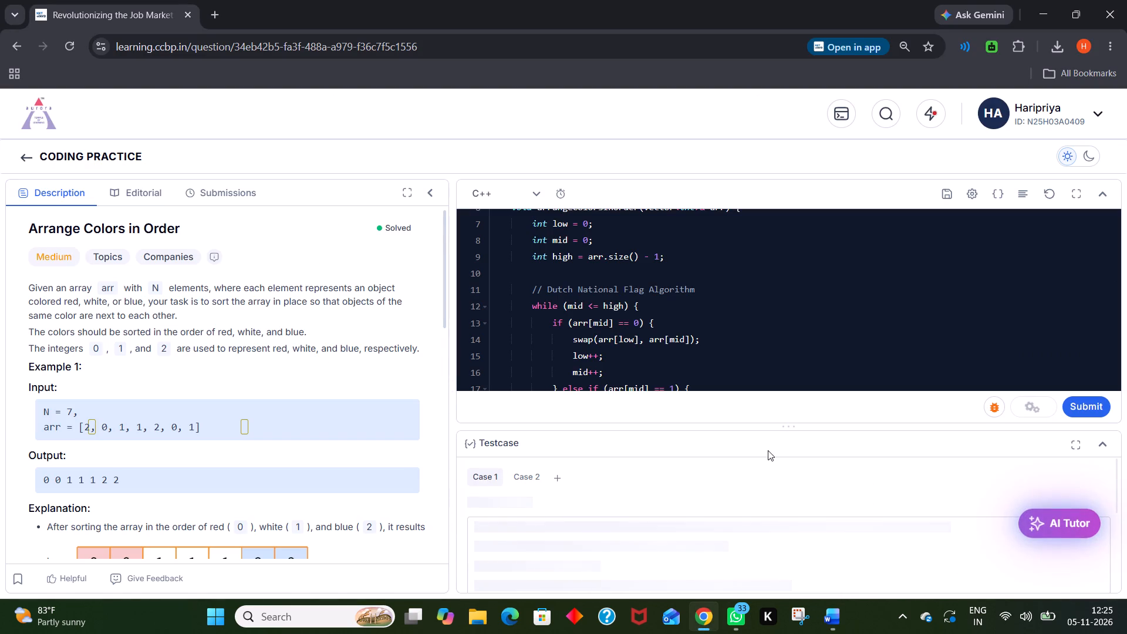
Capture a full-screen screenshot of the end of the Arrange Colors code with its test case results and paste it in the Word document.
scroll(726, 308, down, 11)
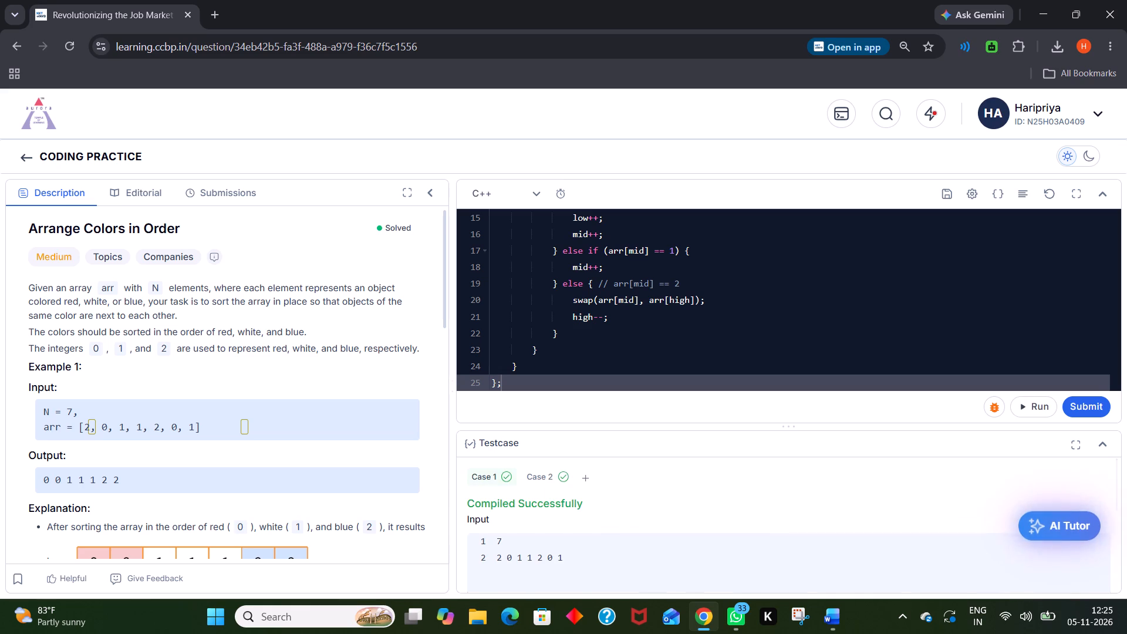
key(Print)
click(518, 22)
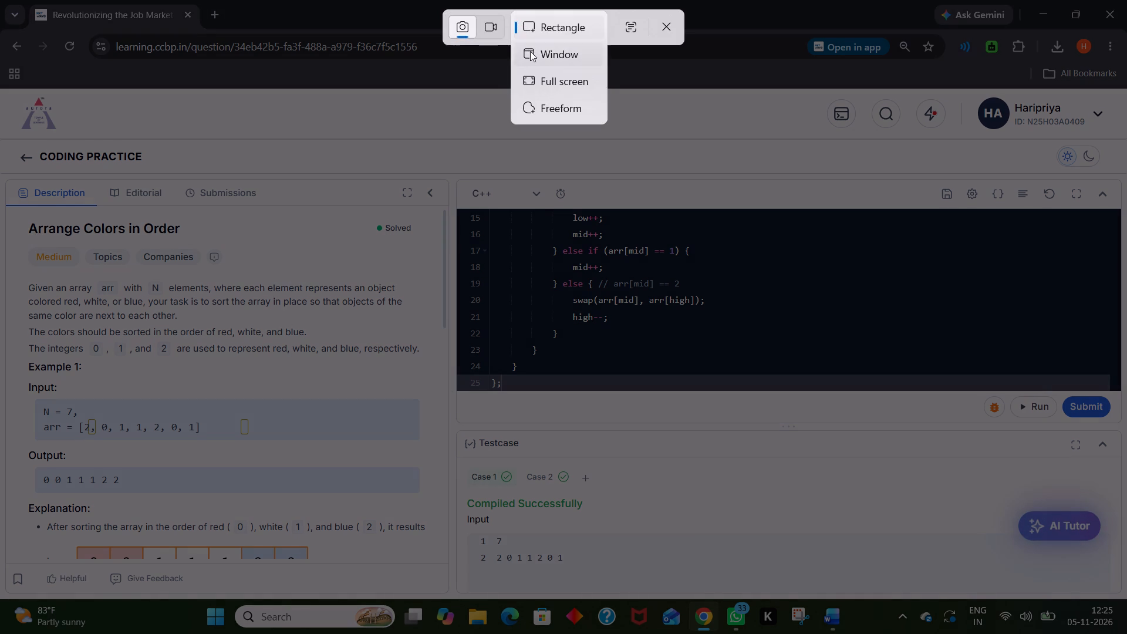
click(542, 83)
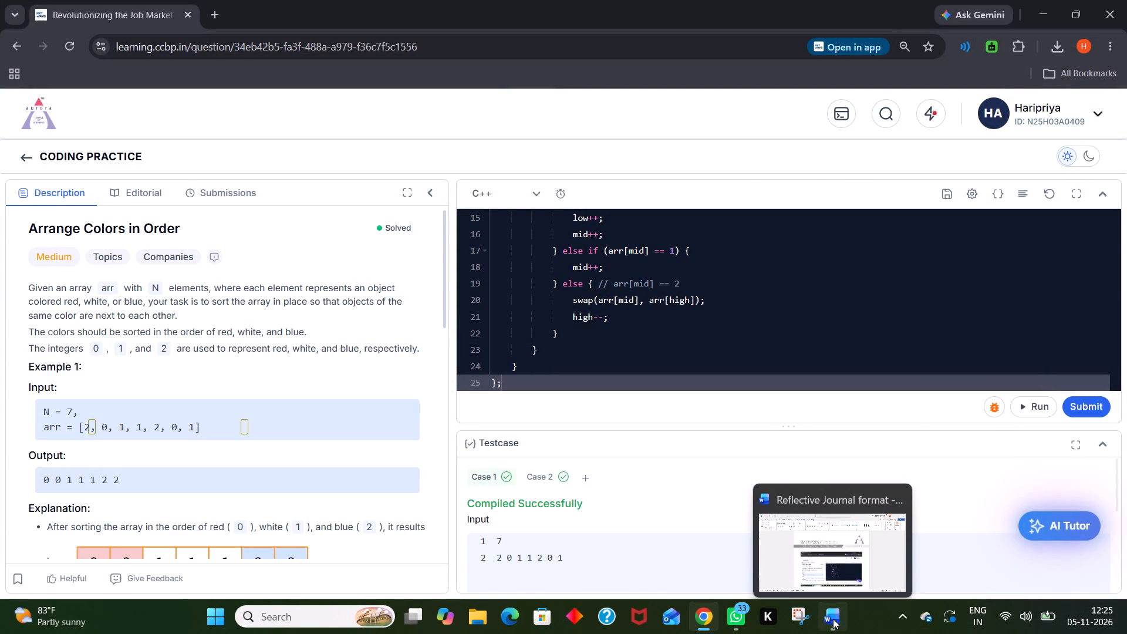
click(801, 541)
key(ctrl+v)
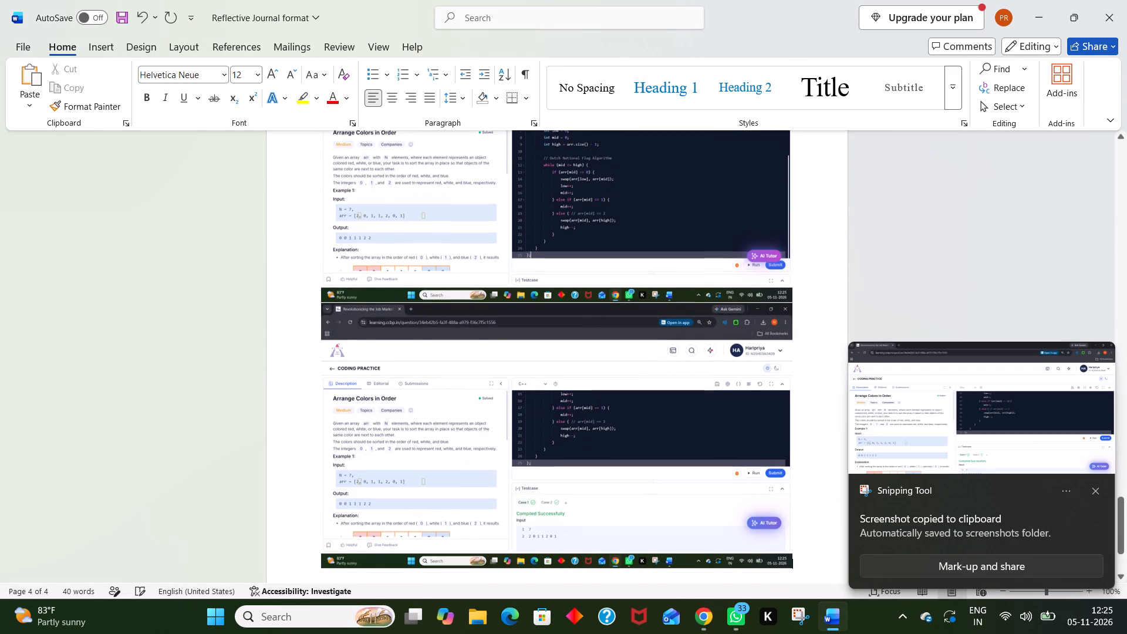
Return to the course in Chrome and open Coding Practice 1 of the Checking if Array is Sorted and Removing Duplicates topic.
click(711, 570)
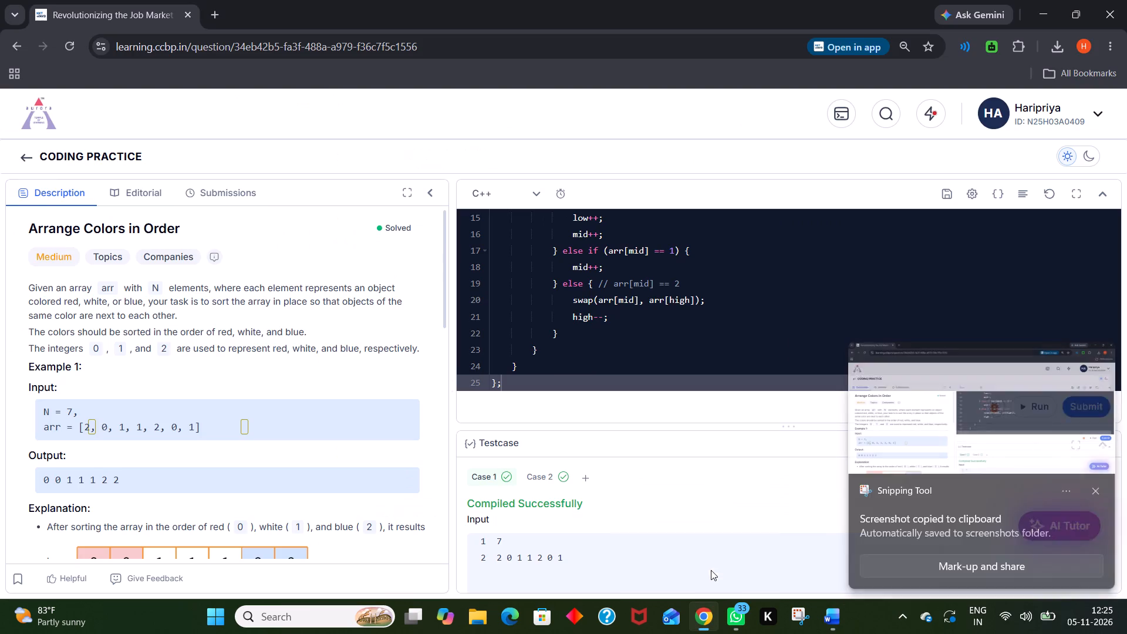
click(29, 152)
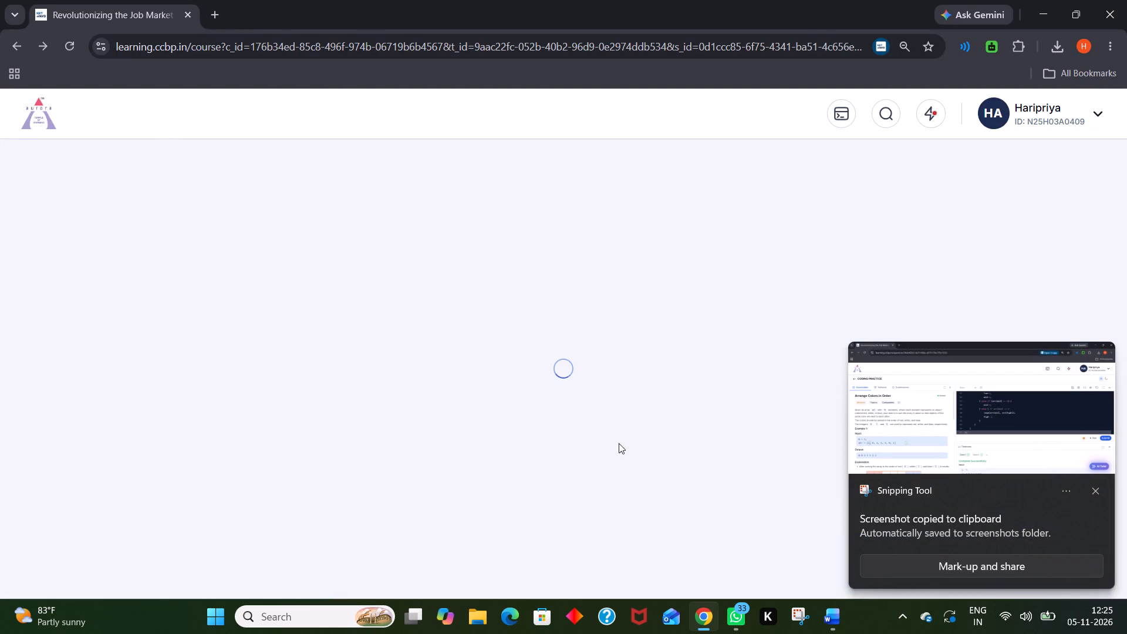
click(1100, 485)
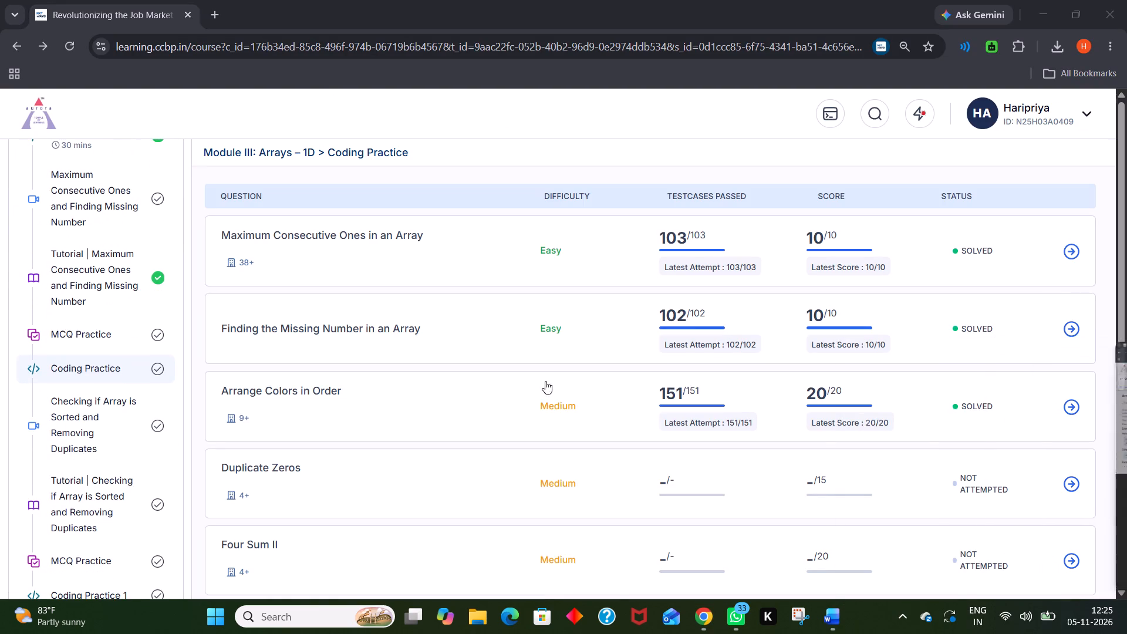
scroll(122, 464, down, 1)
click(94, 504)
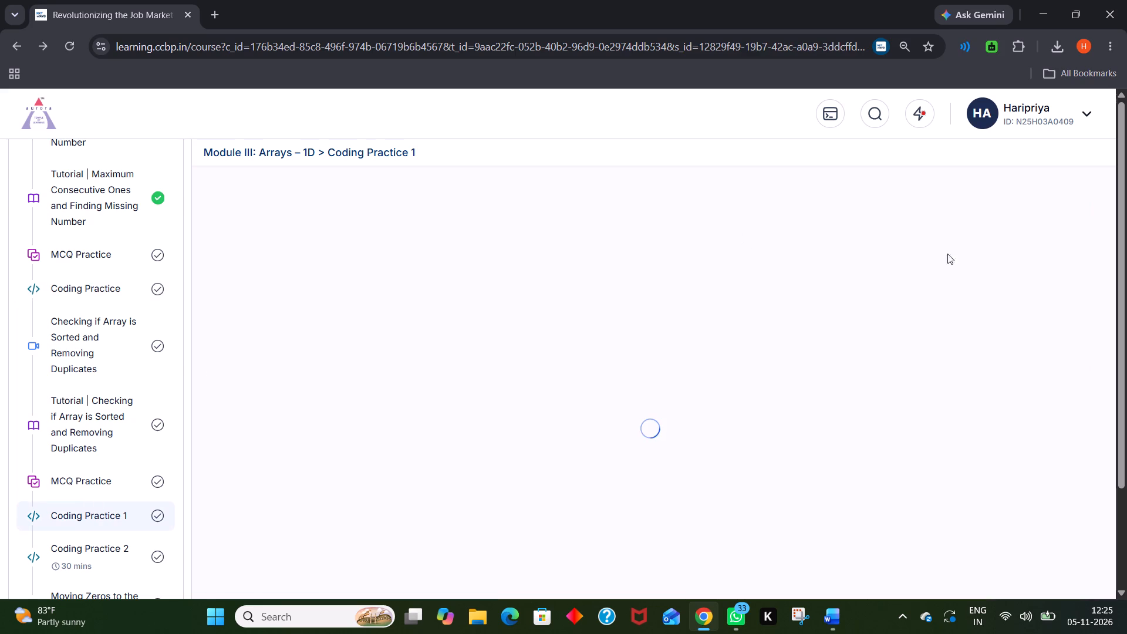
Open the Check if an Array is Sorted question, capture a full-screen screenshot of it with its code, and paste it in the Word document.
click(1030, 250)
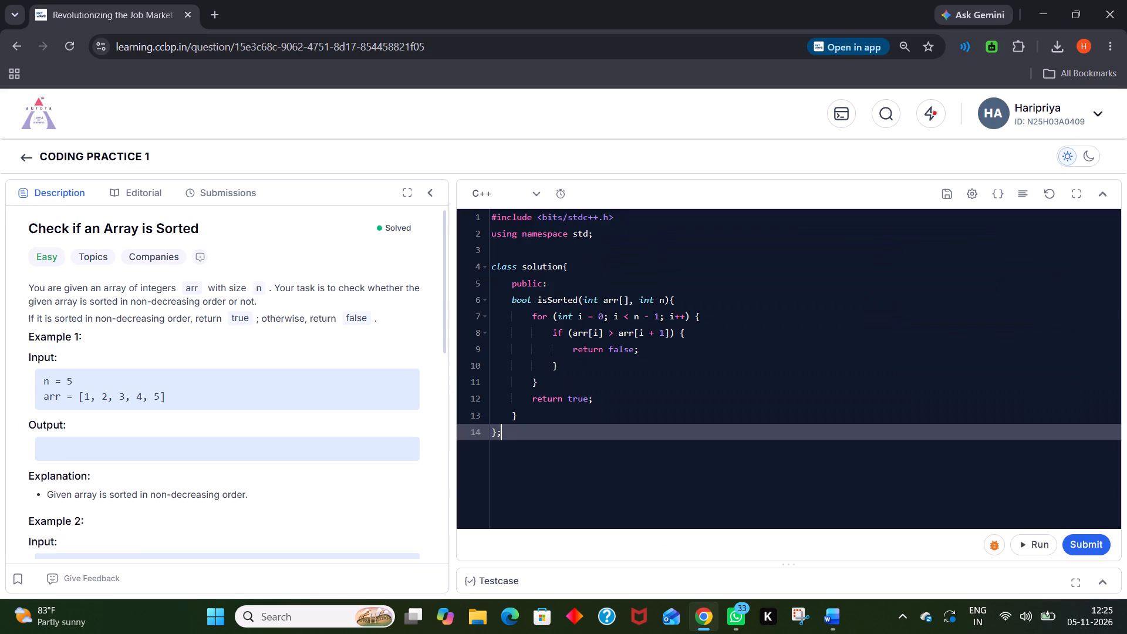
key(Print)
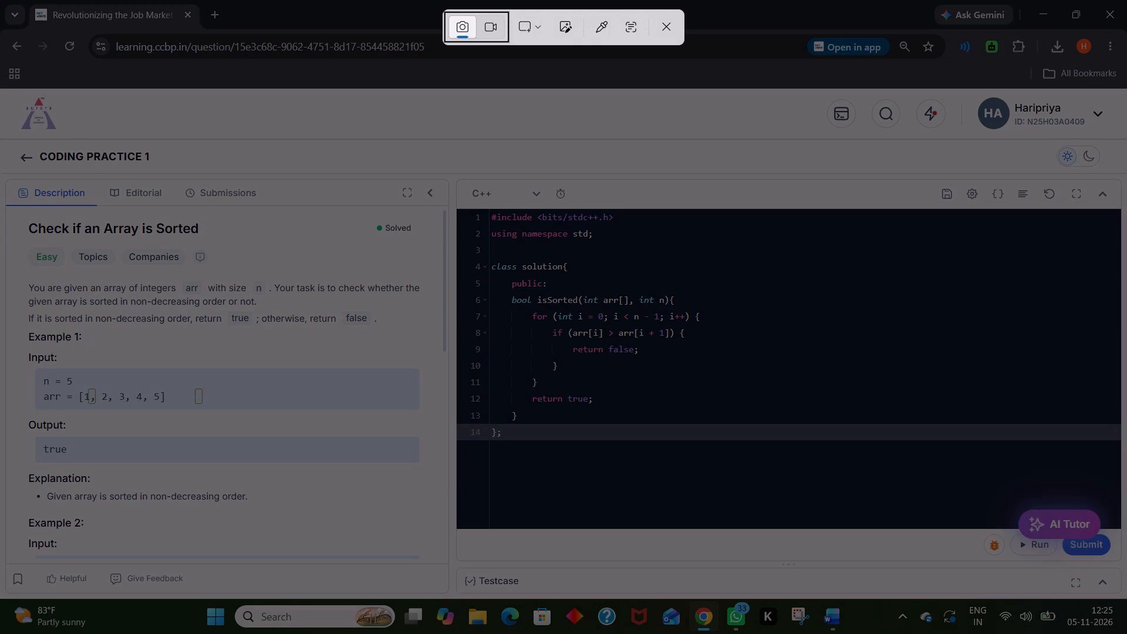
click(523, 28)
click(535, 86)
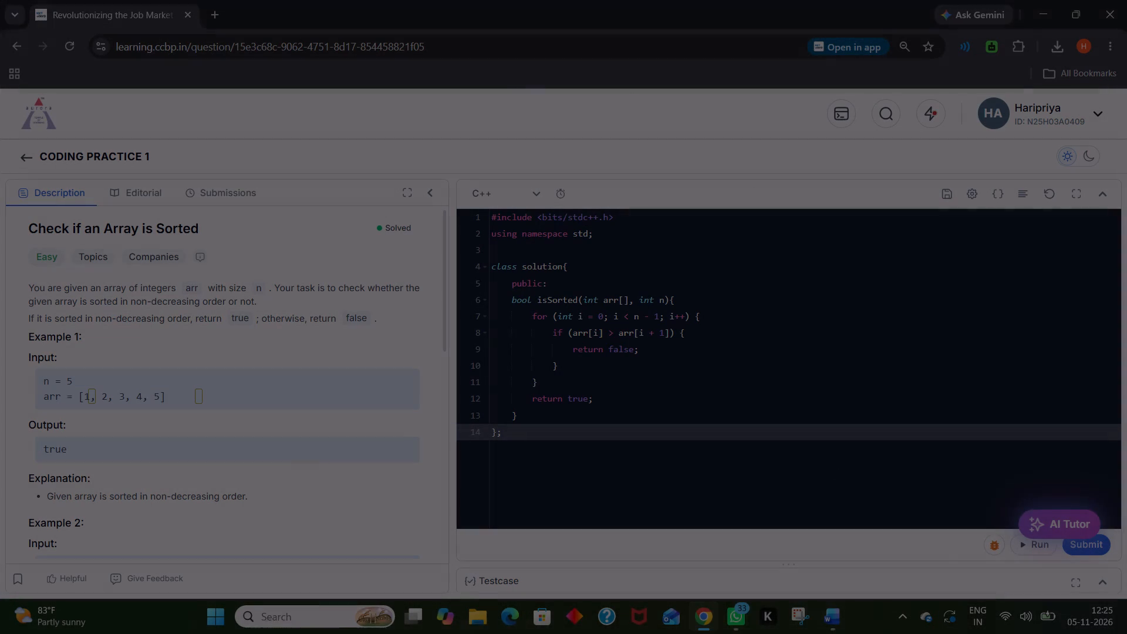
click(814, 557)
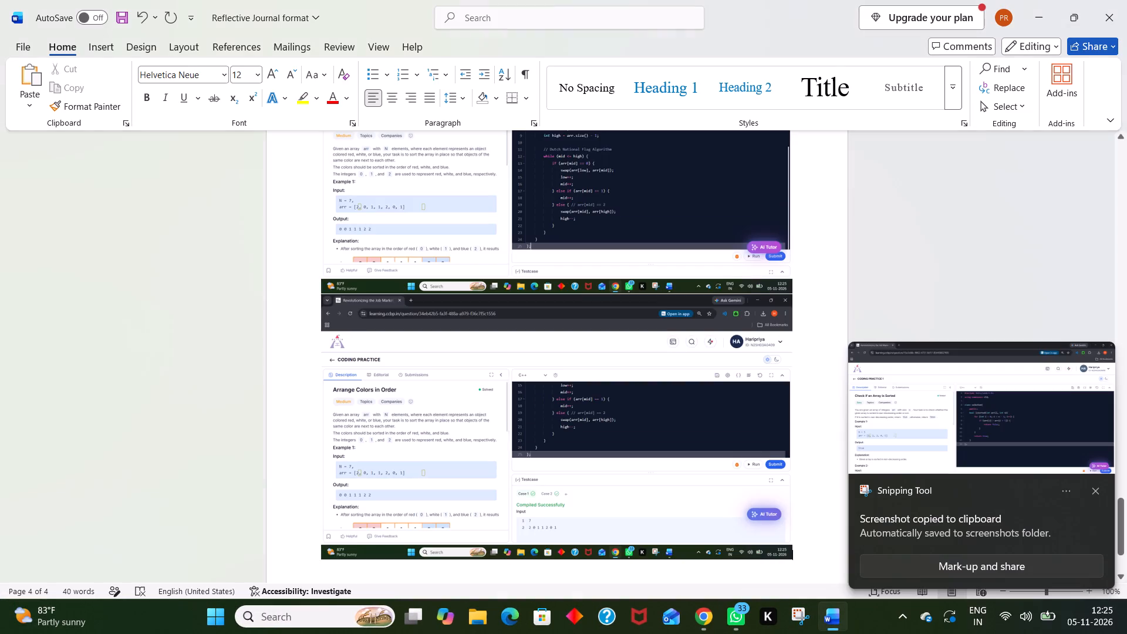
key(ctrl+v)
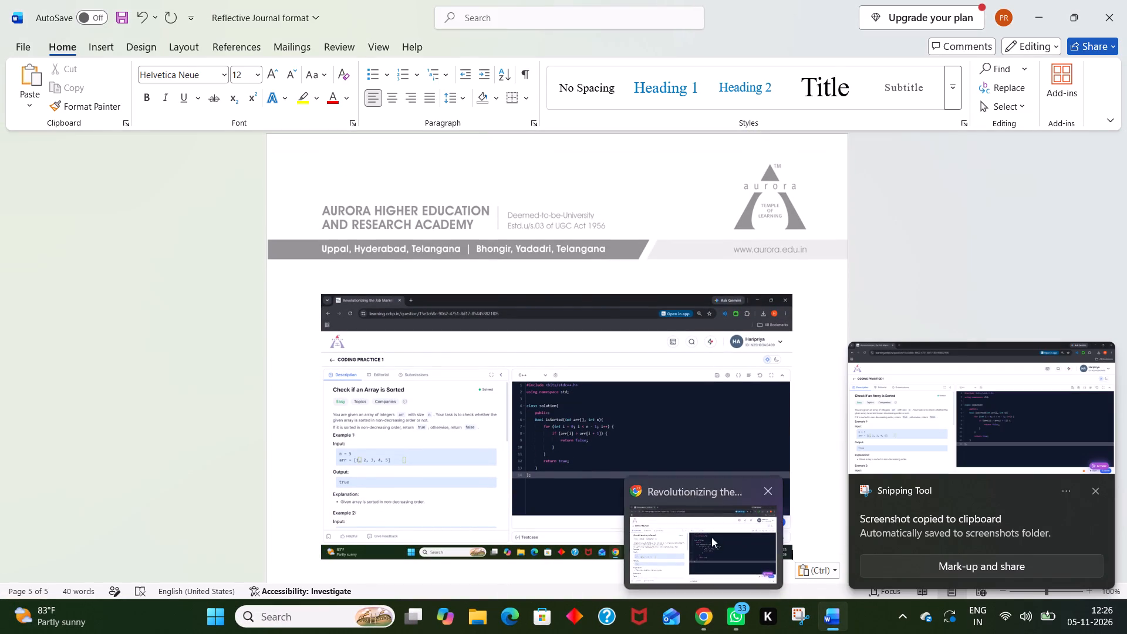
Switch back to Chrome, dismiss the screenshot notification, and run the Check if an Array is Sorted solution on its test cases.
click(711, 537)
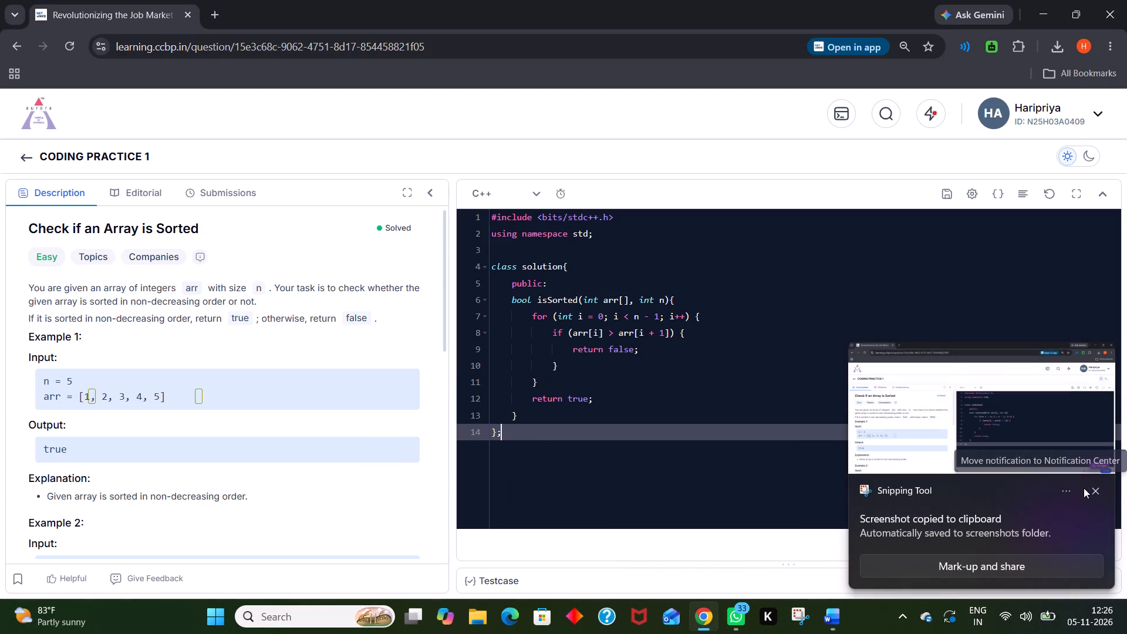
click(1095, 486)
click(1038, 544)
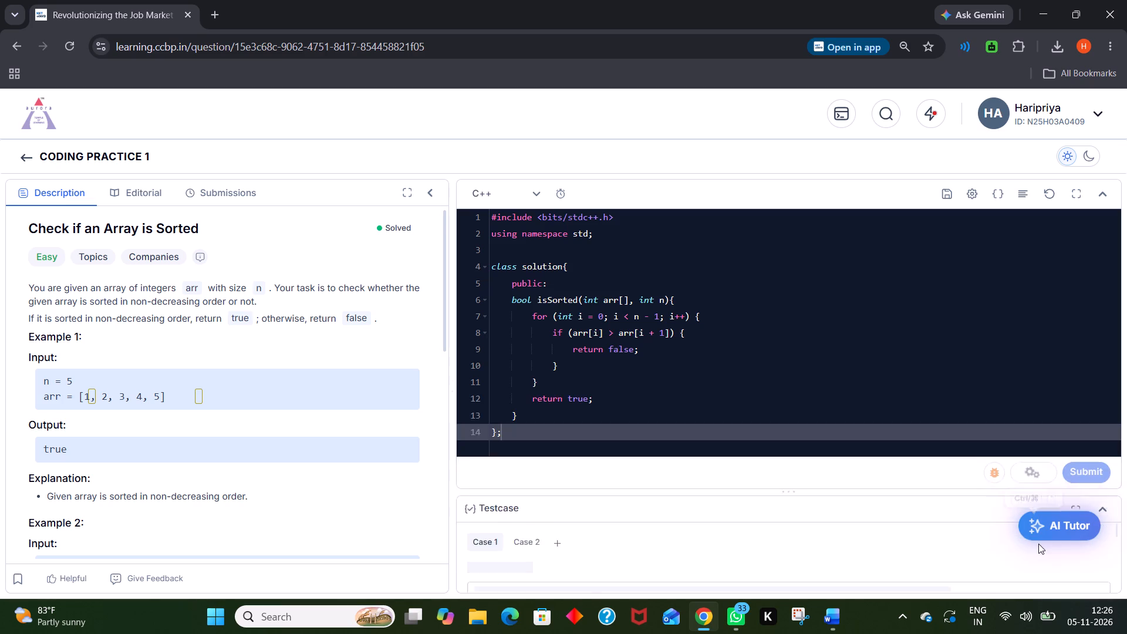
Capture a full-screen screenshot of the end of the Check if an Array is Sorted code with its test case results and paste it in Word.
scroll(735, 325, down, 9)
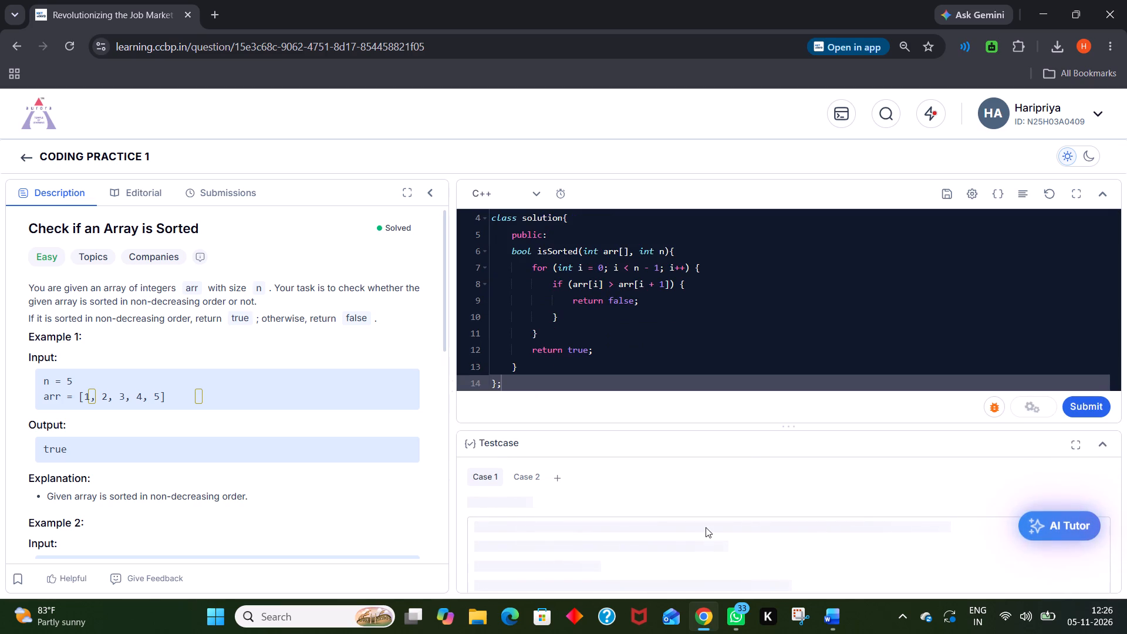
key(Print)
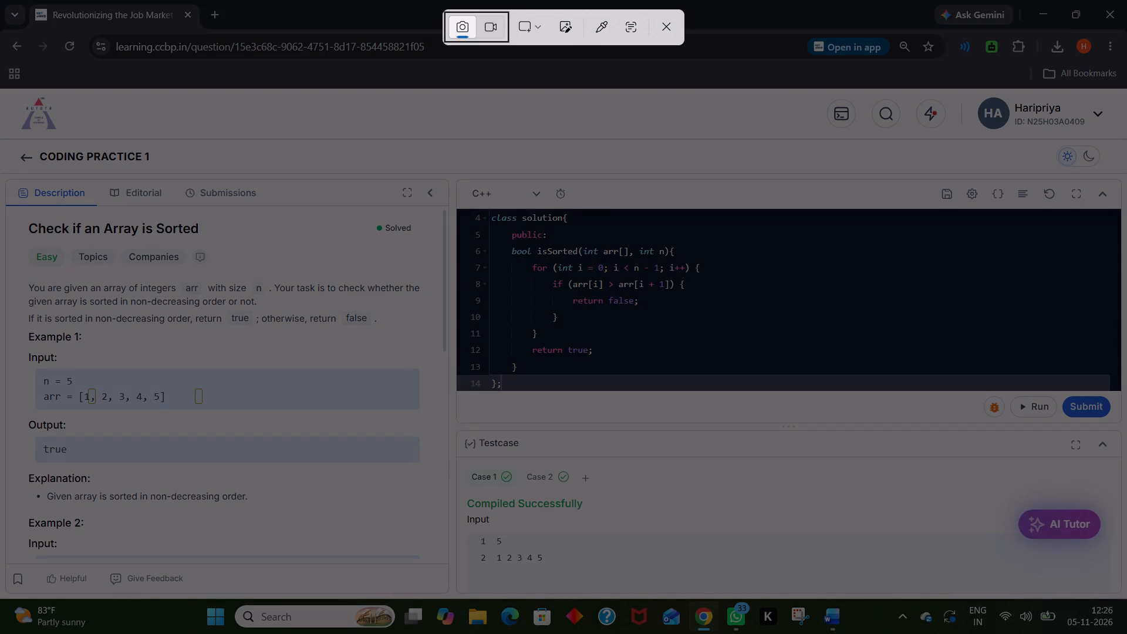
click(535, 36)
click(541, 75)
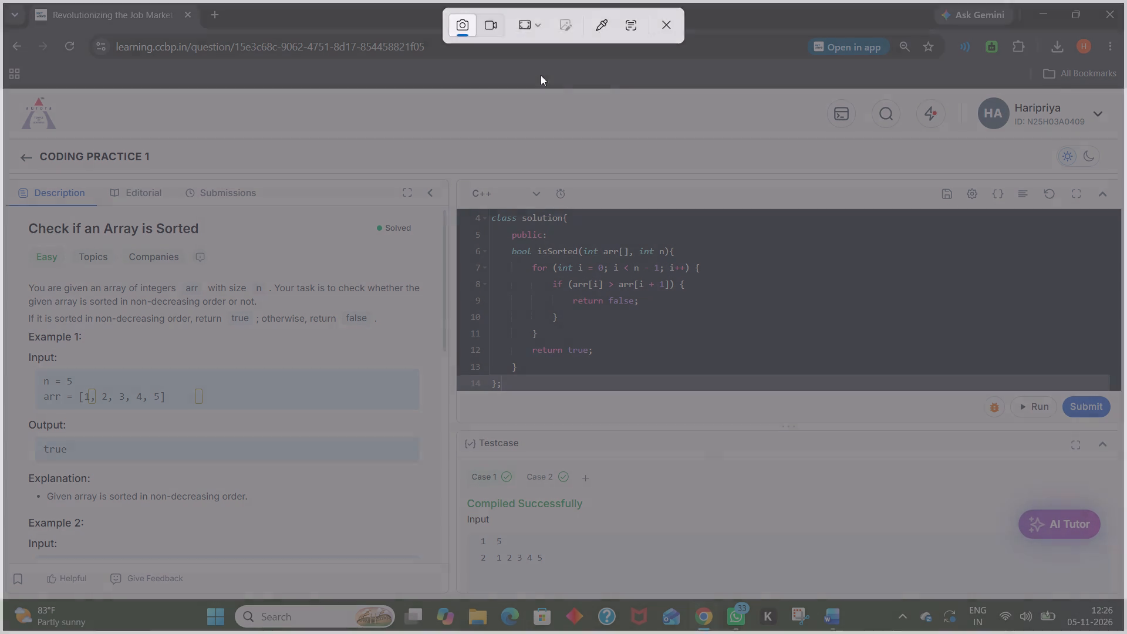
click(816, 536)
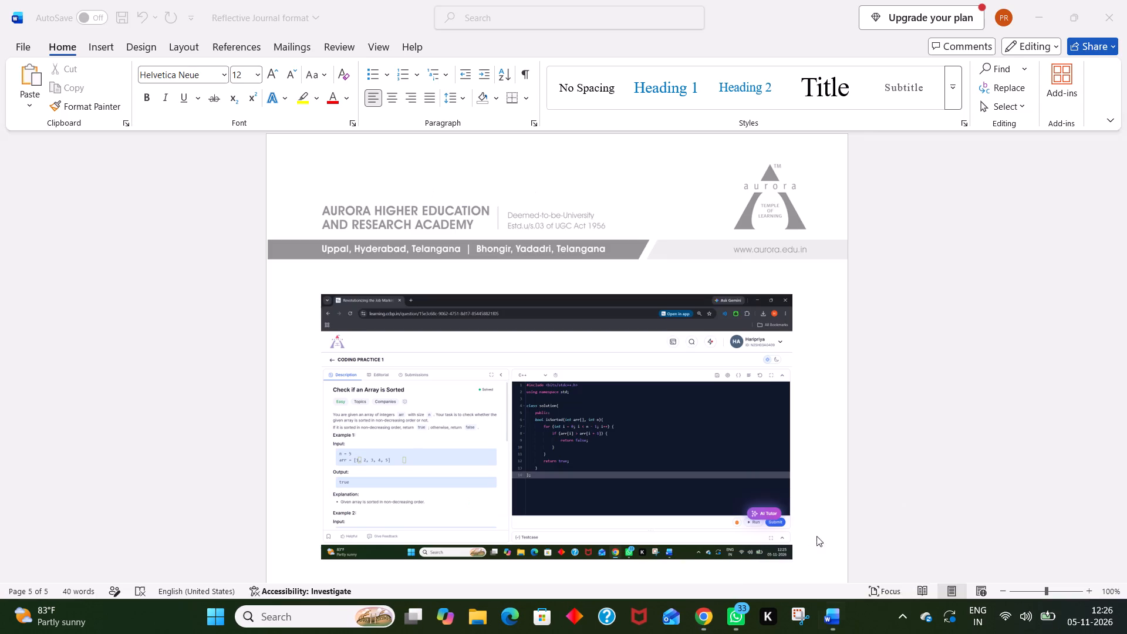
key(ctrl+v)
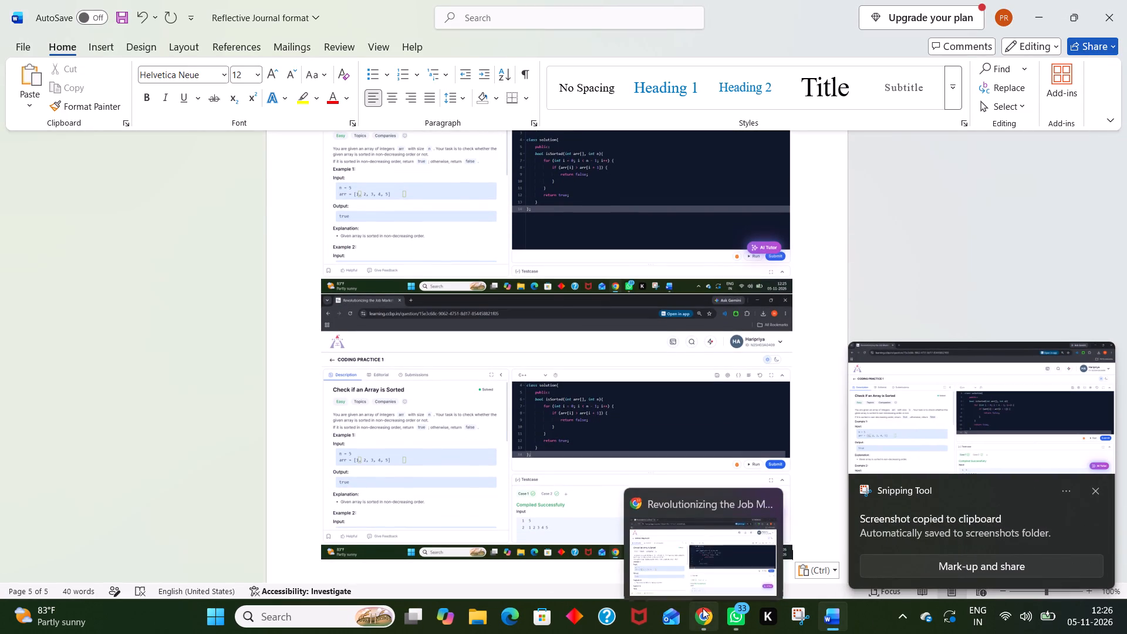
Return to the course in Chrome and open the Remove Duplicates from Sorted Array question of Coding Practice 1.
click(711, 522)
click(32, 156)
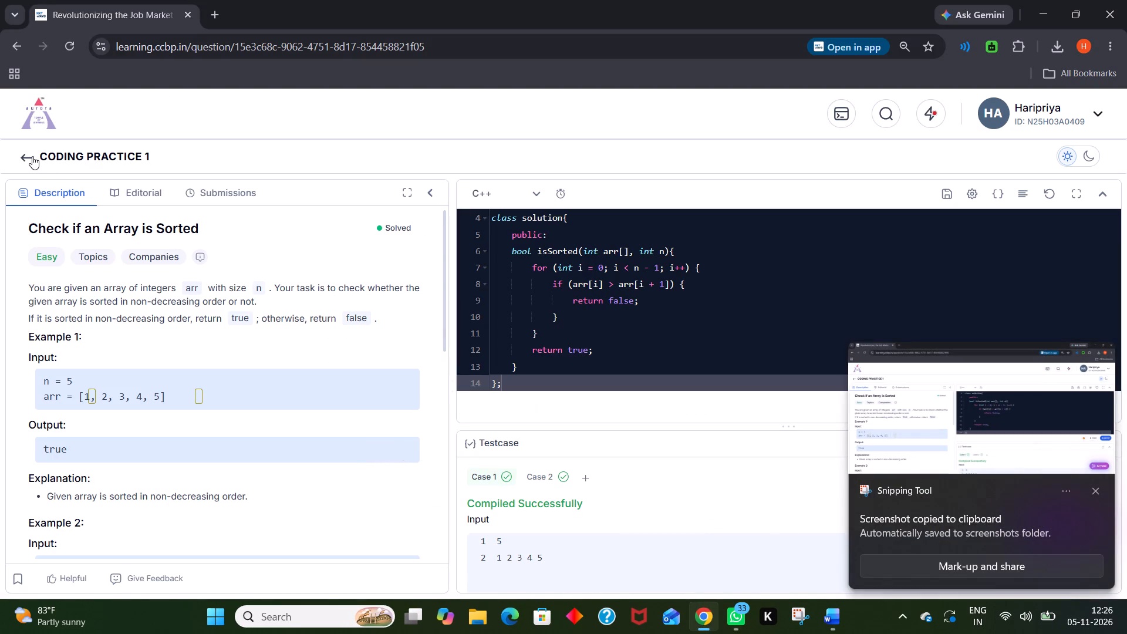
click(1095, 487)
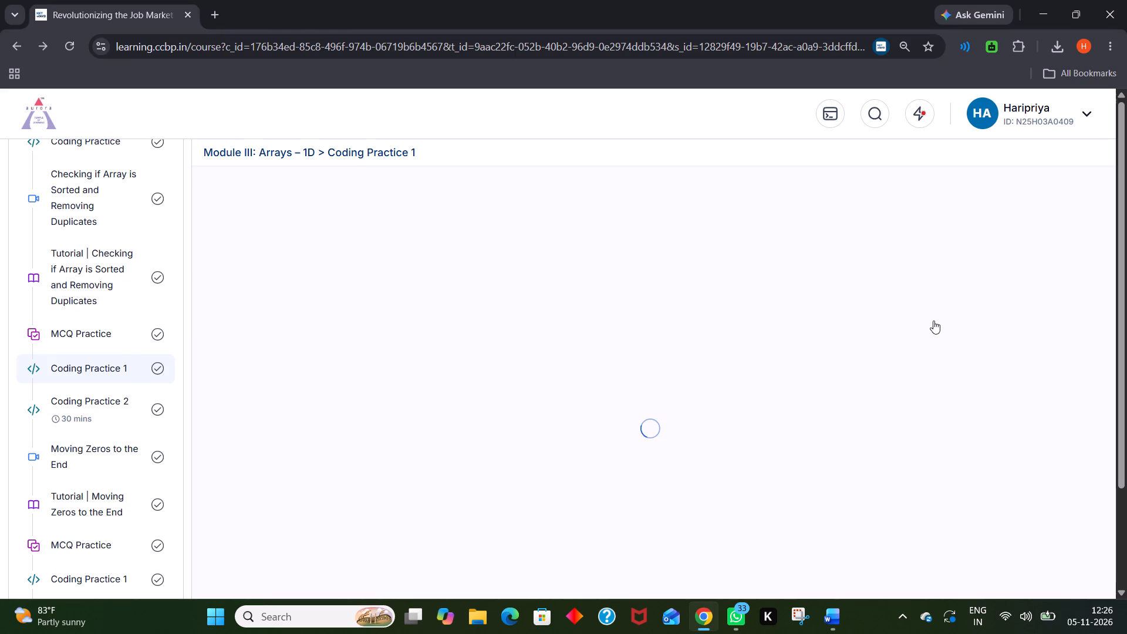
click(933, 321)
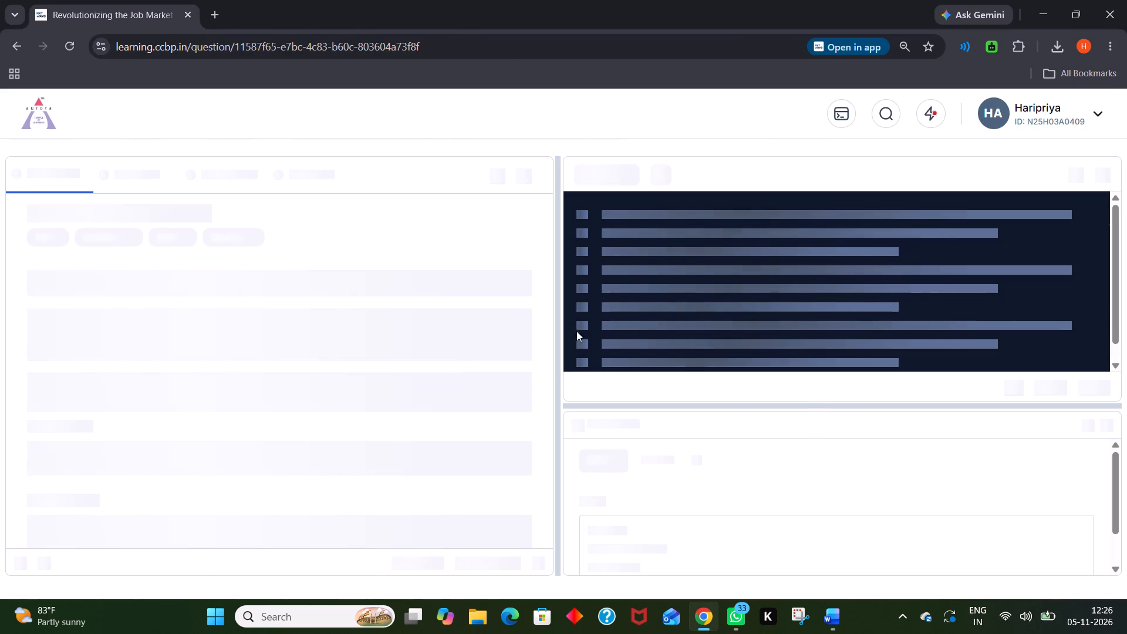
Capture a full-screen screenshot of the Remove Duplicates from Sorted Array question with its code from line 1 and paste it in the Word document.
scroll(843, 426, down, 1)
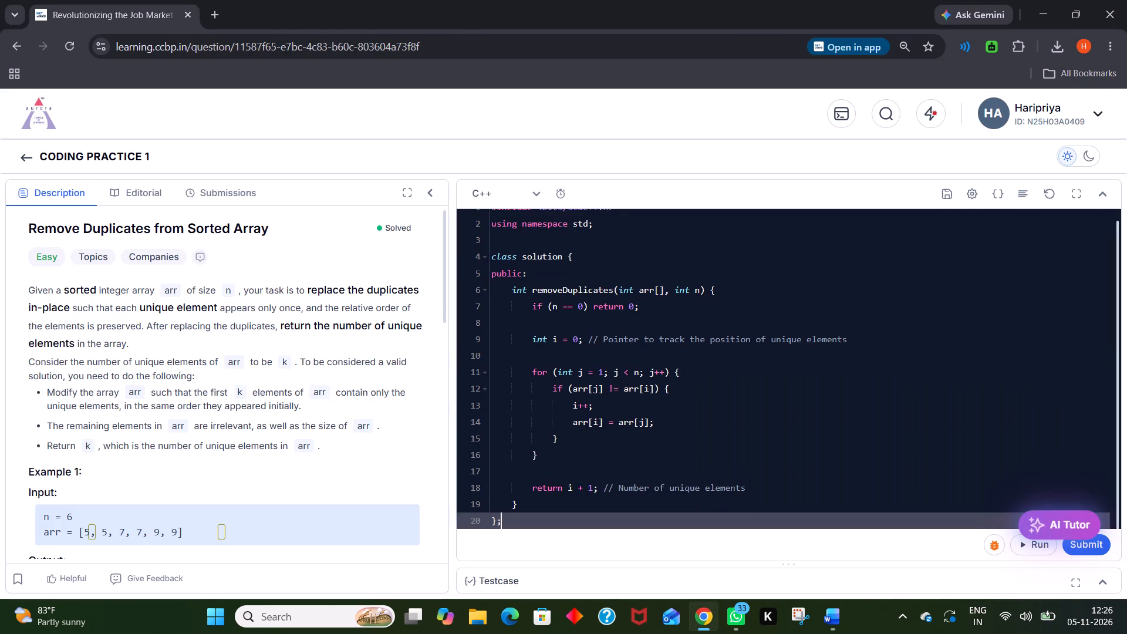
scroll(843, 426, down, 1)
key(Print)
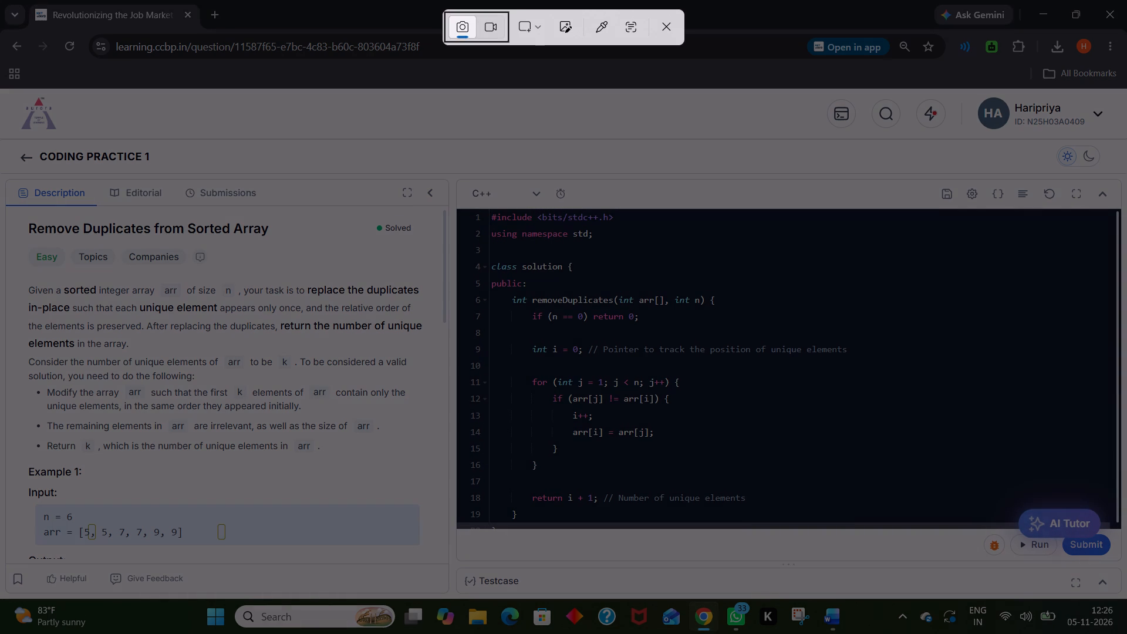
click(528, 35)
click(536, 89)
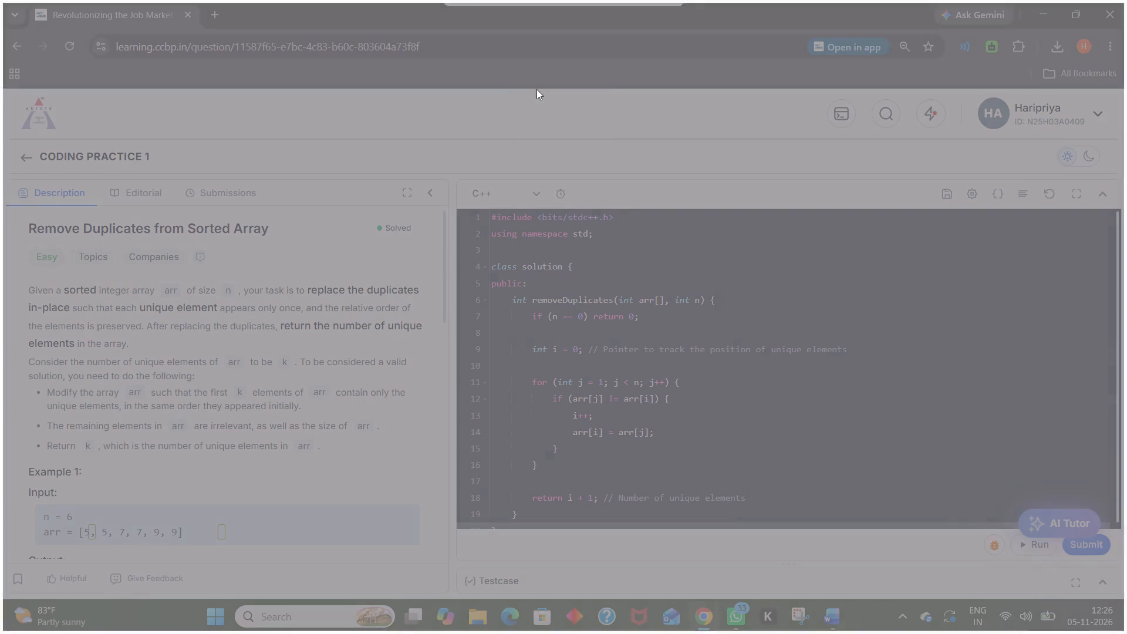
click(820, 552)
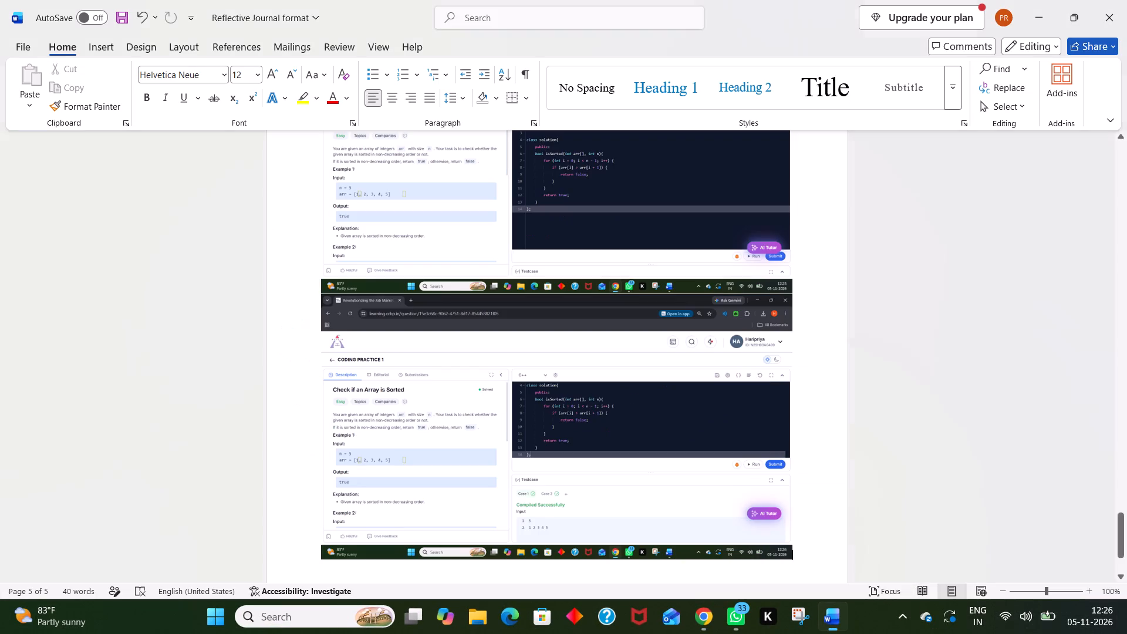
key(ctrl+v)
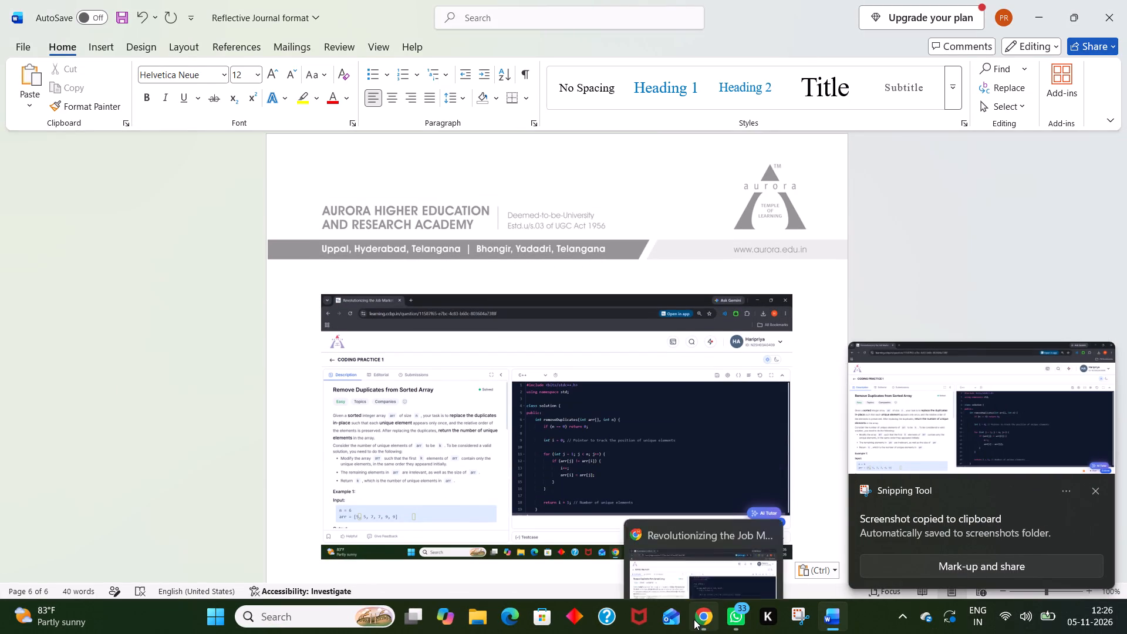
Switch back to Chrome, dismiss the screenshot notification, and run the Remove Duplicates from Sorted Array solution on its test cases.
click(704, 534)
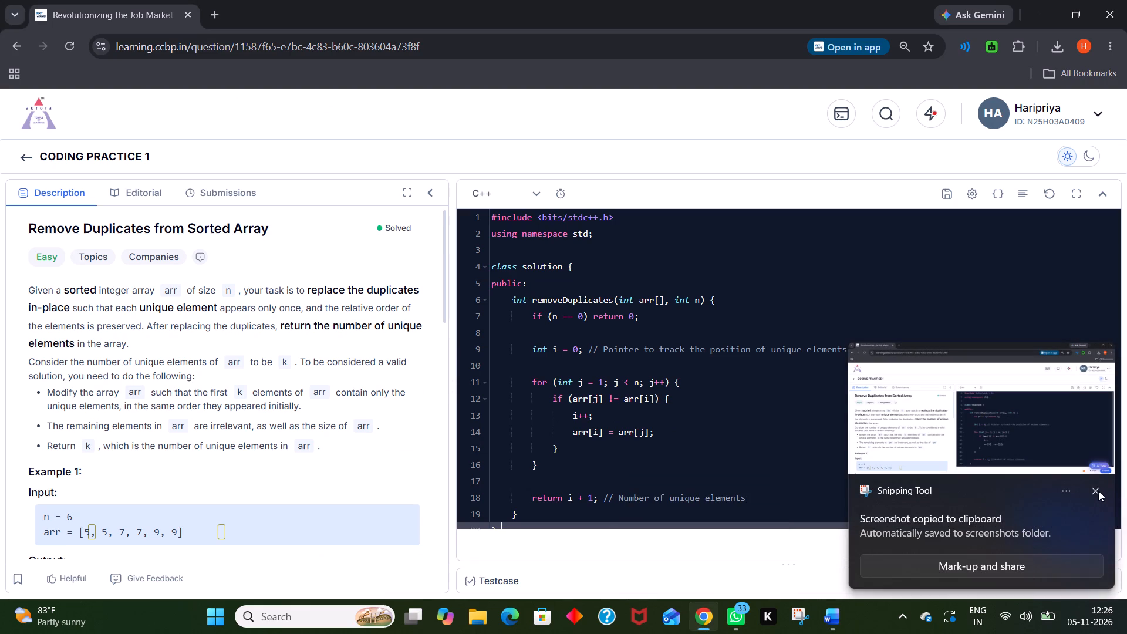
click(1098, 491)
click(1037, 551)
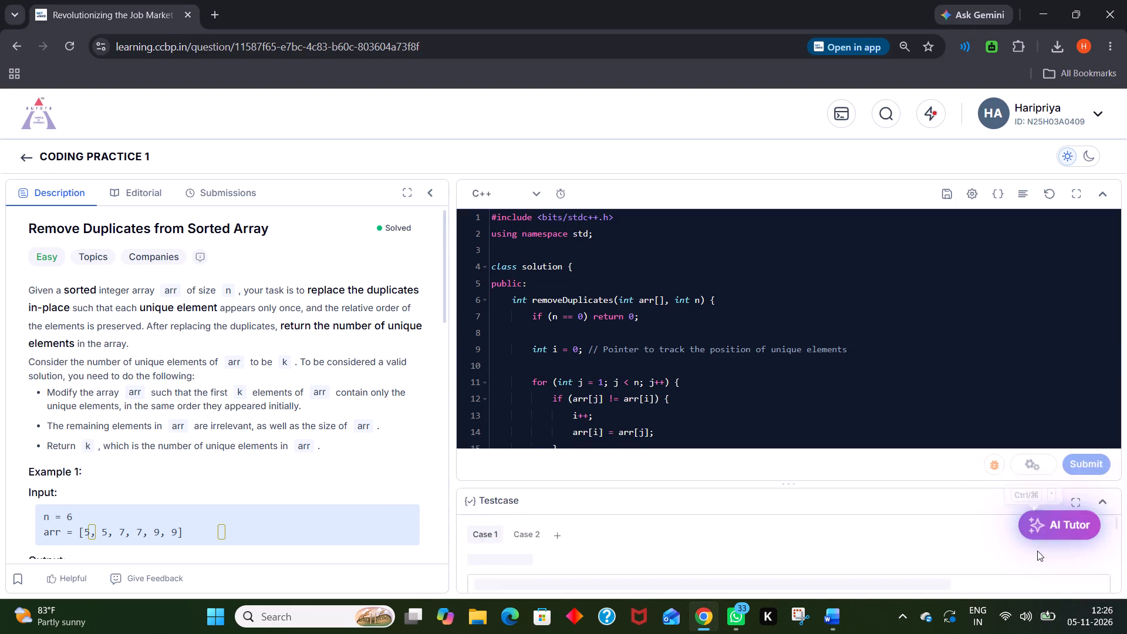
Capture a full-screen screenshot of the end of the Remove Duplicates code with its test case results and paste it in the Word document.
scroll(789, 300, down, 9)
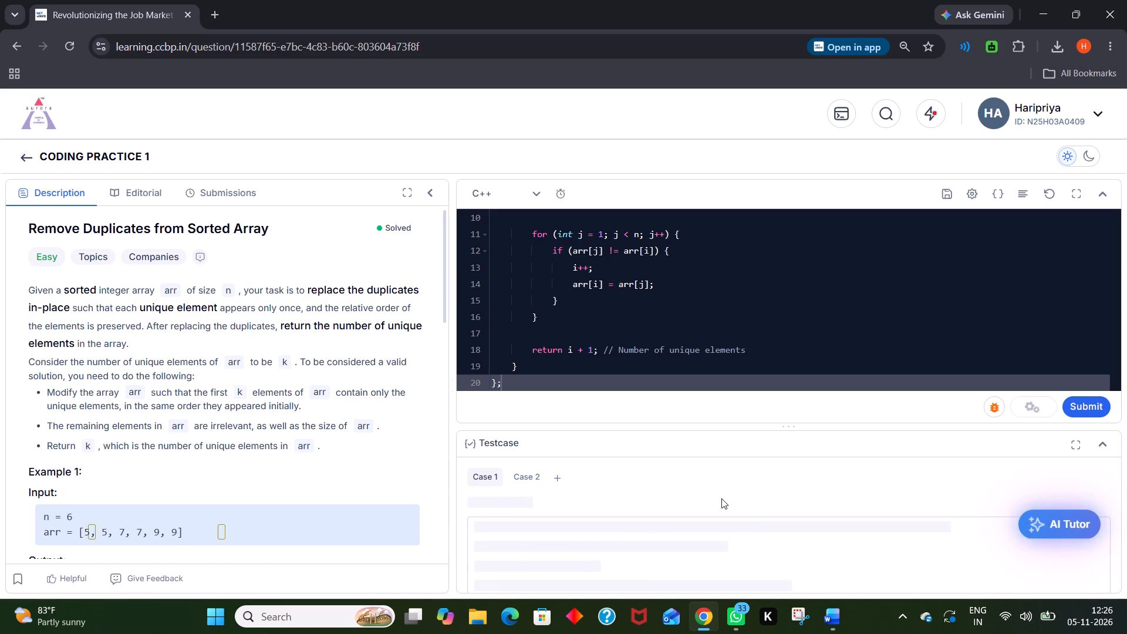
key(Print)
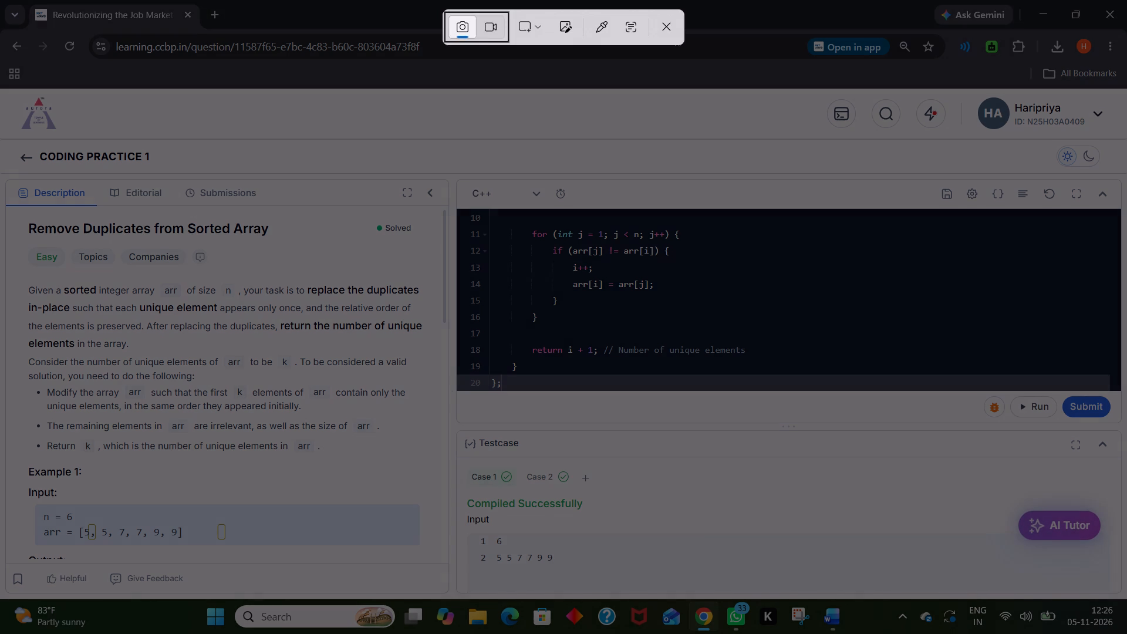
click(533, 28)
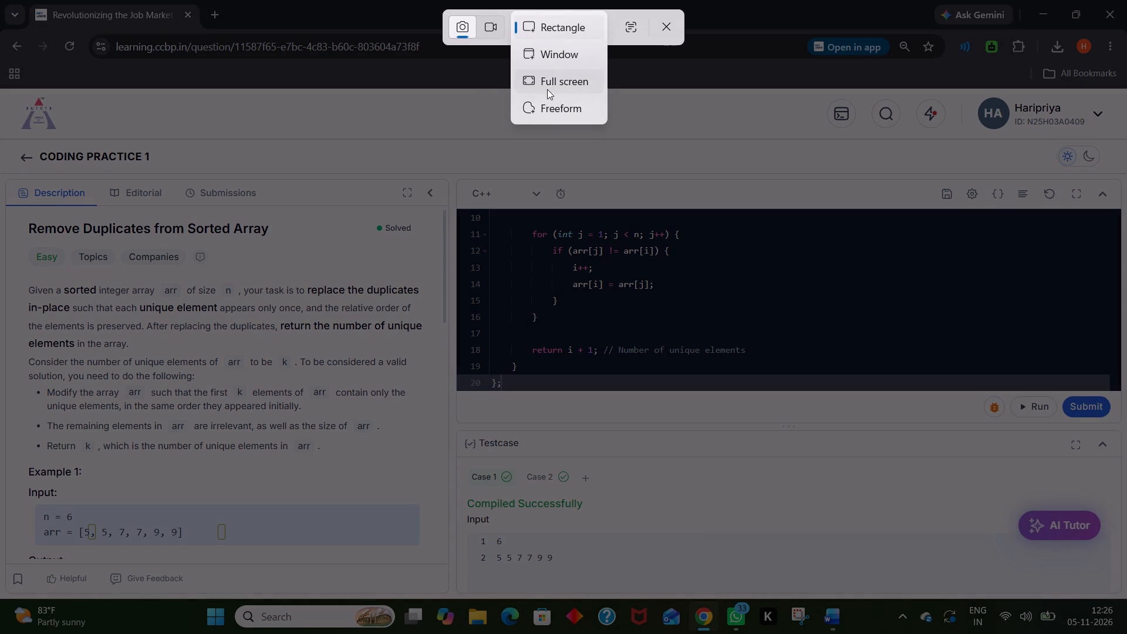
click(547, 89)
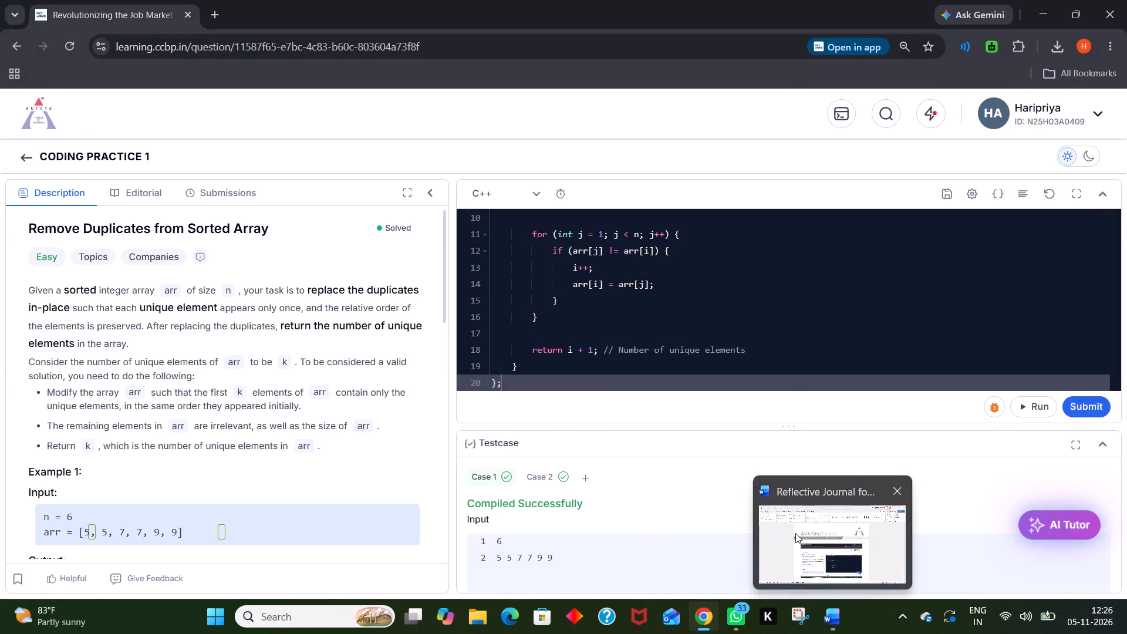
click(795, 533)
key(ctrl+v)
Try to move the first Maximum Consecutive Ones in an Array screenshot up to page 1 by deleting the blank space before it.
scroll(663, 376, up, 11)
scroll(663, 376, up, 12)
scroll(610, 473, down, 2)
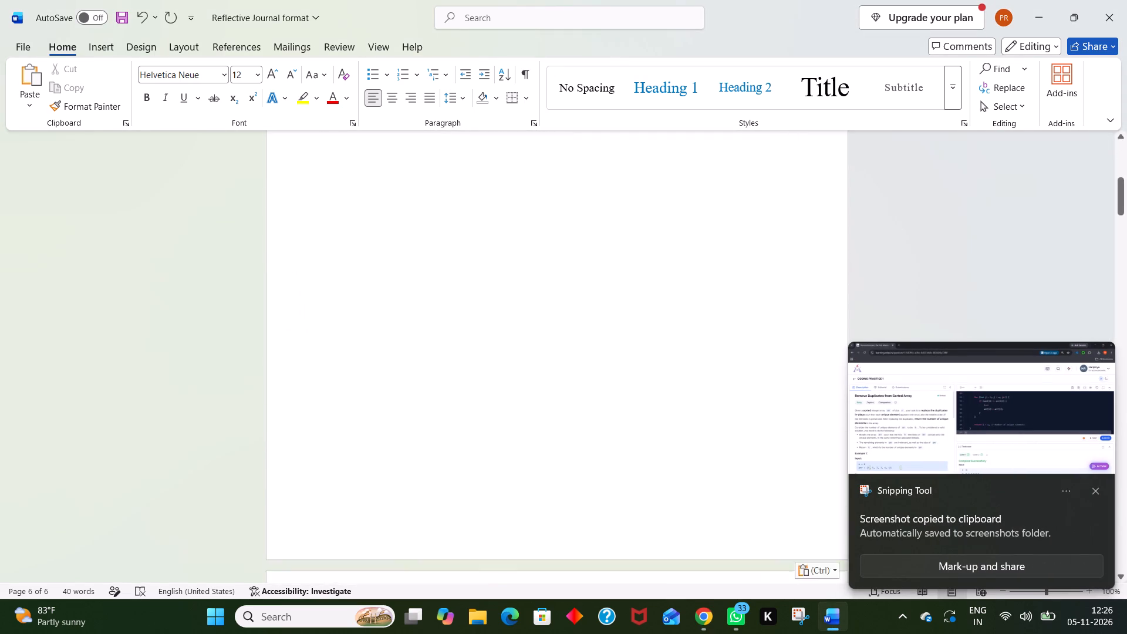
scroll(610, 473, down, 1)
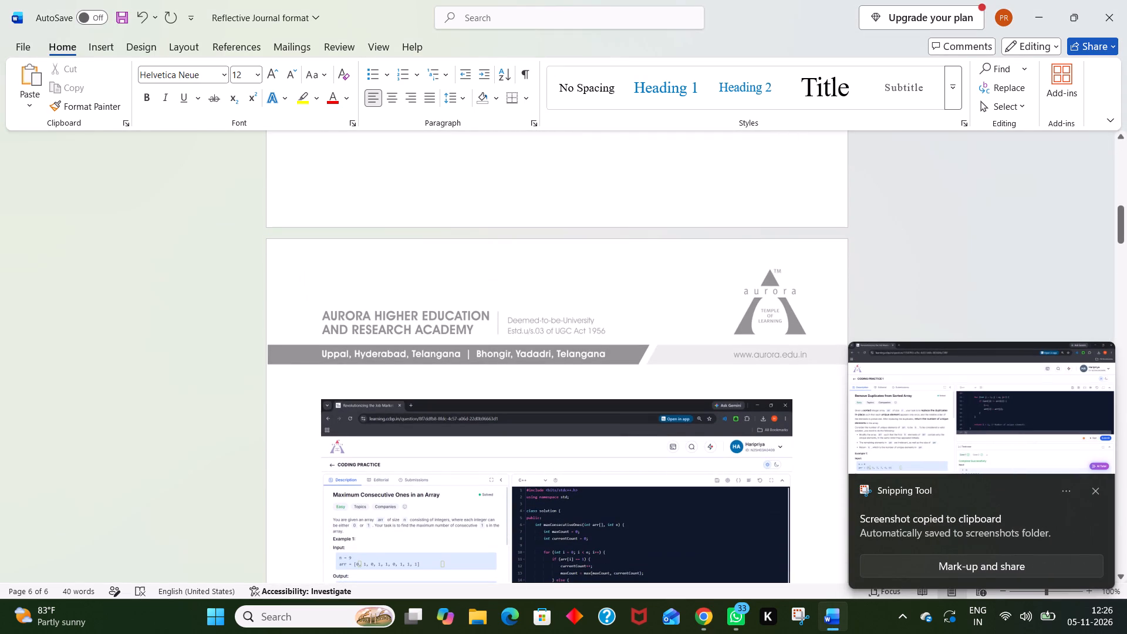
click(318, 410)
key(BackSpace)
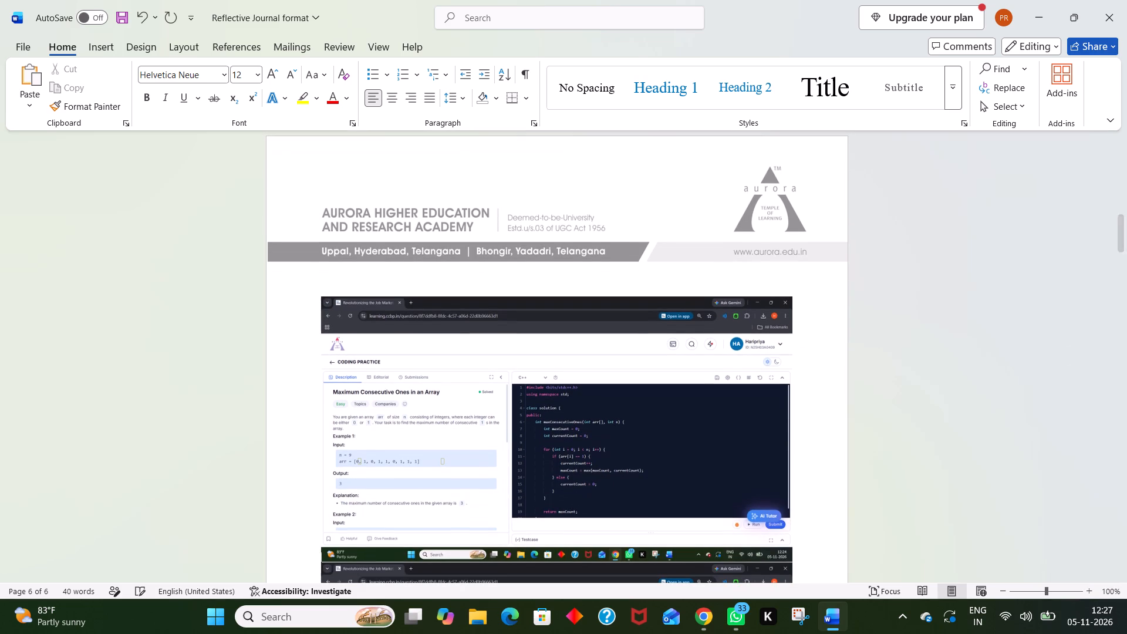
key(BackSpace)
Cut the first Maximum Consecutive Ones in an Array screenshot, showing the code from line 1, from page 2.
scroll(318, 410, up, 5)
scroll(318, 410, down, 1)
scroll(445, 415, down, 3)
click(495, 478)
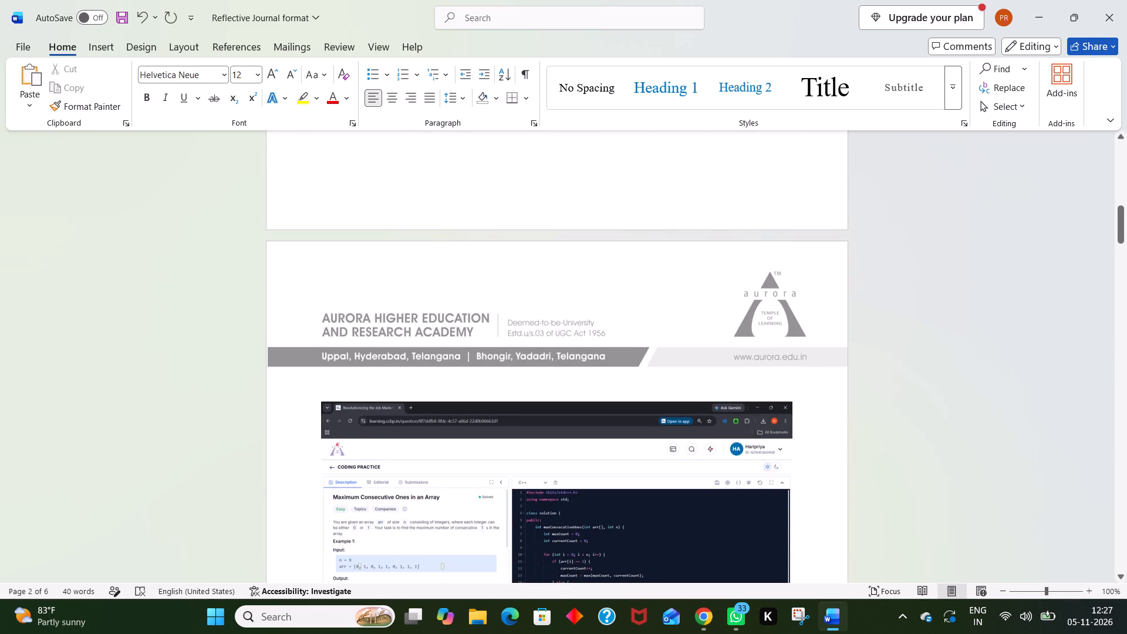
right_click(495, 478)
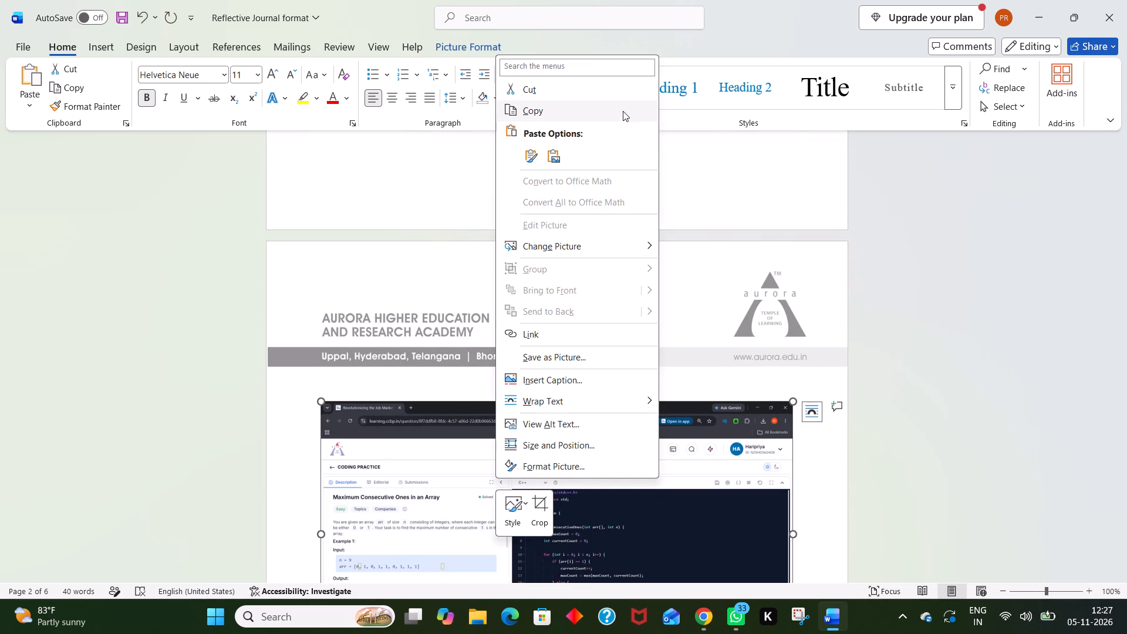
click(598, 93)
Narrow the Maximum Consecutive Ones in an Array test result screenshot below the assessment table on page 1, keeping its height.
scroll(542, 245, up, 2)
scroll(571, 409, down, 2)
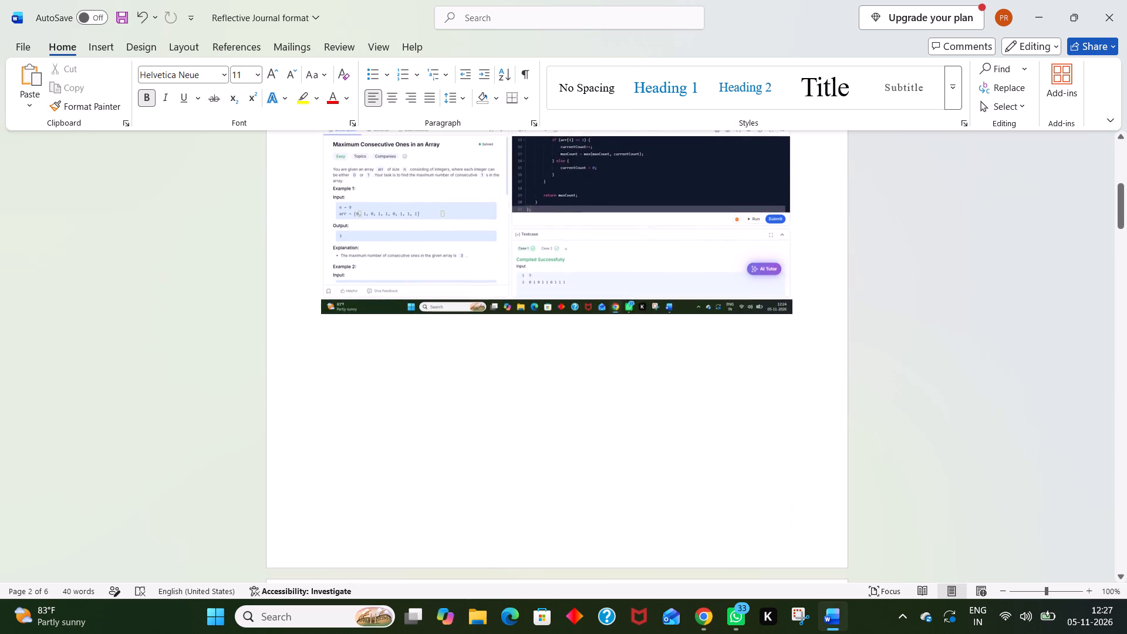
scroll(571, 409, down, 1)
scroll(571, 409, up, 3)
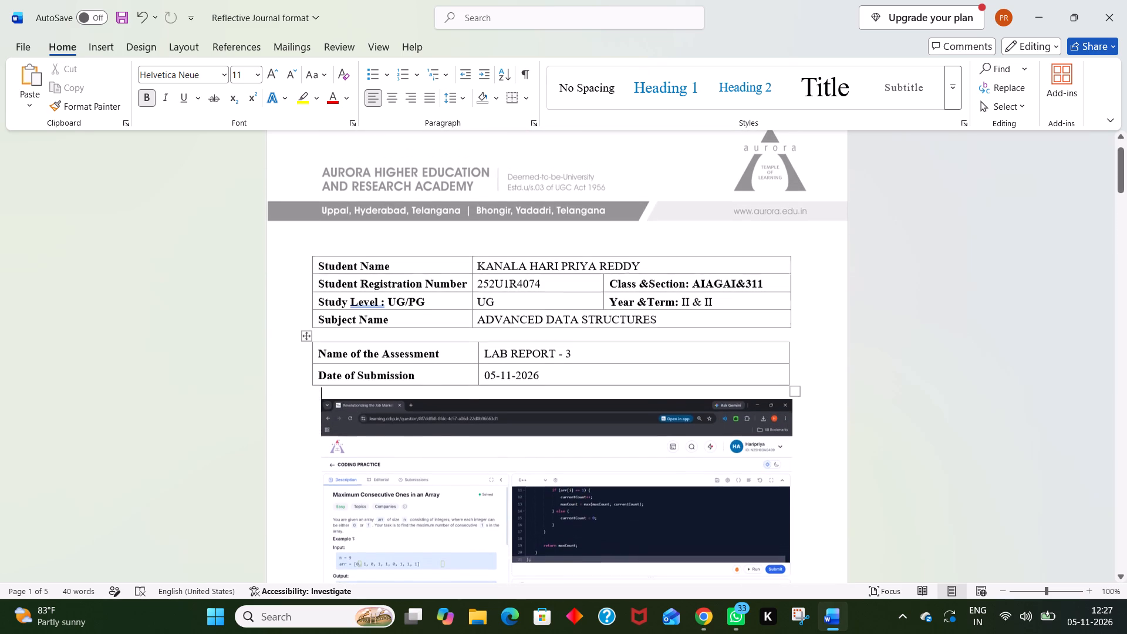
click(747, 443)
scroll(747, 443, down, 1)
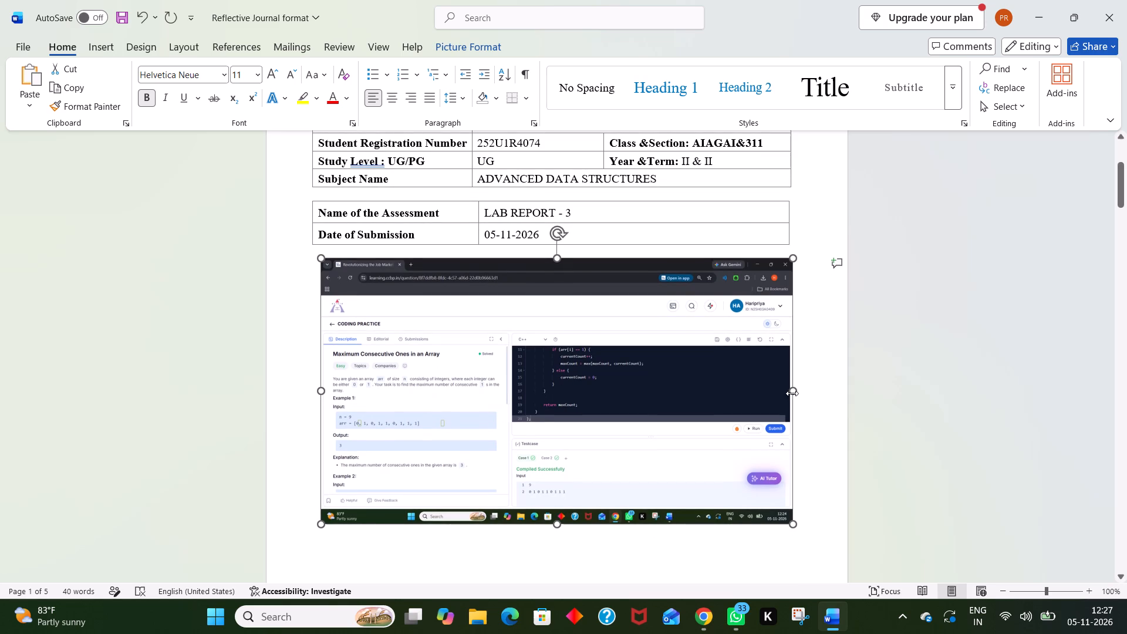
drag(792, 393, 720, 398)
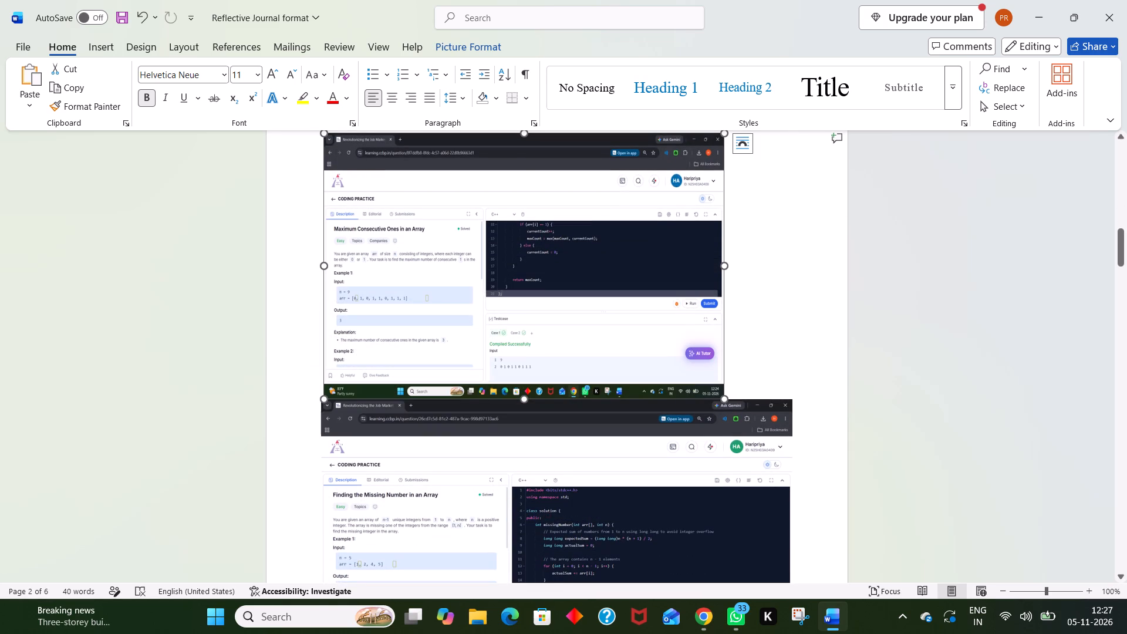
Switch to Chrome and open the Maximum Consecutive Ones in an Array question from Module III's Coding Practice.
scroll(748, 386, up, 1)
scroll(421, 307, up, 2)
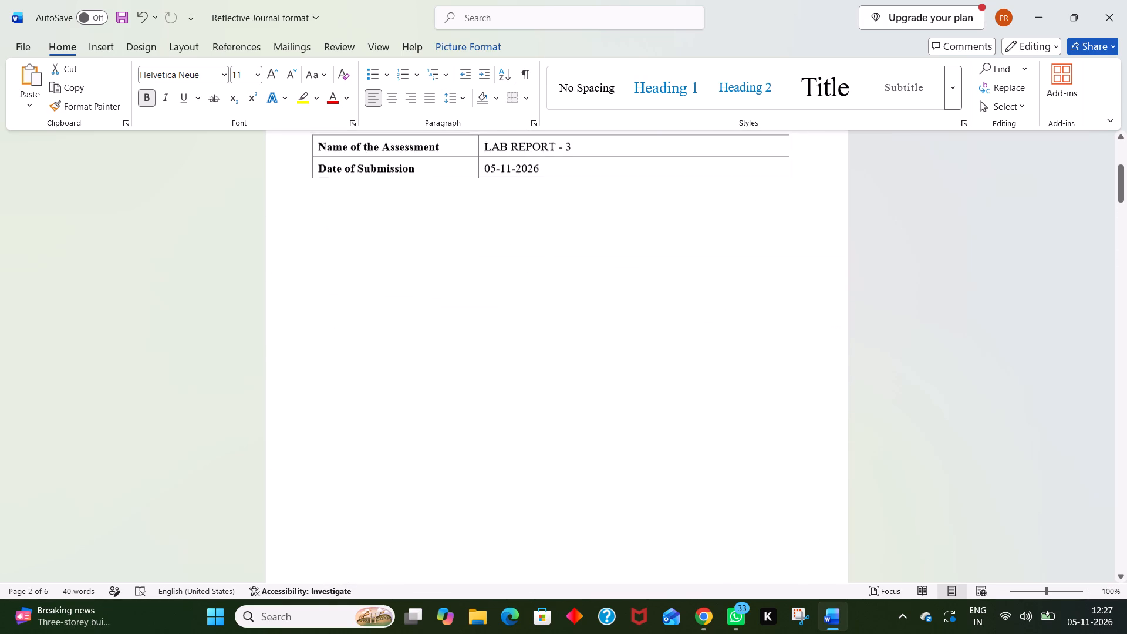
click(421, 307)
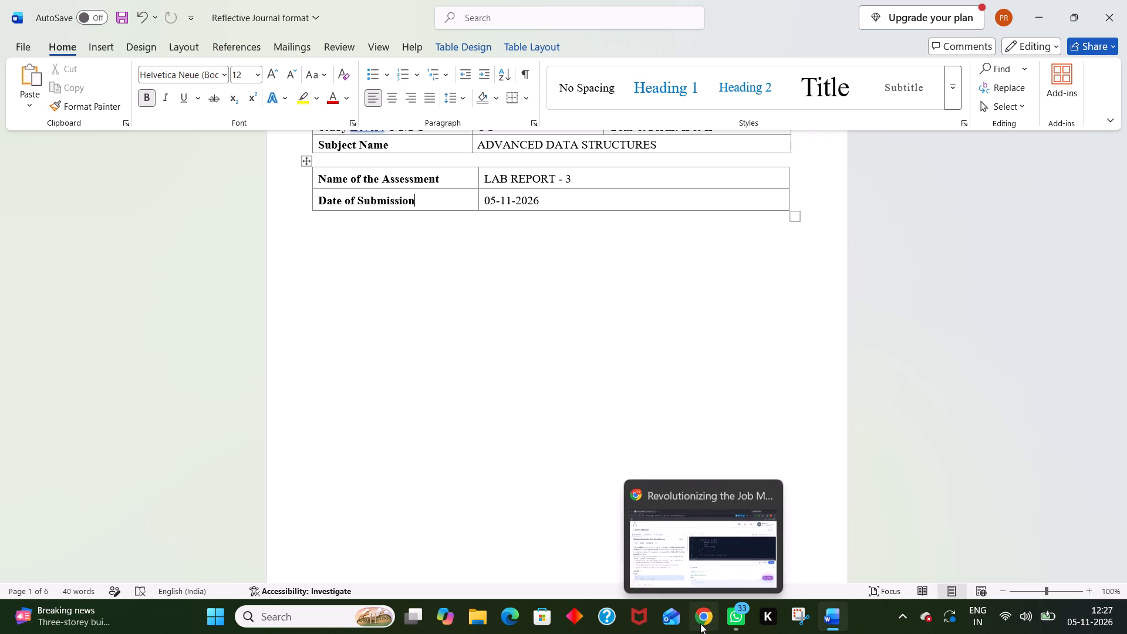
click(704, 561)
click(26, 159)
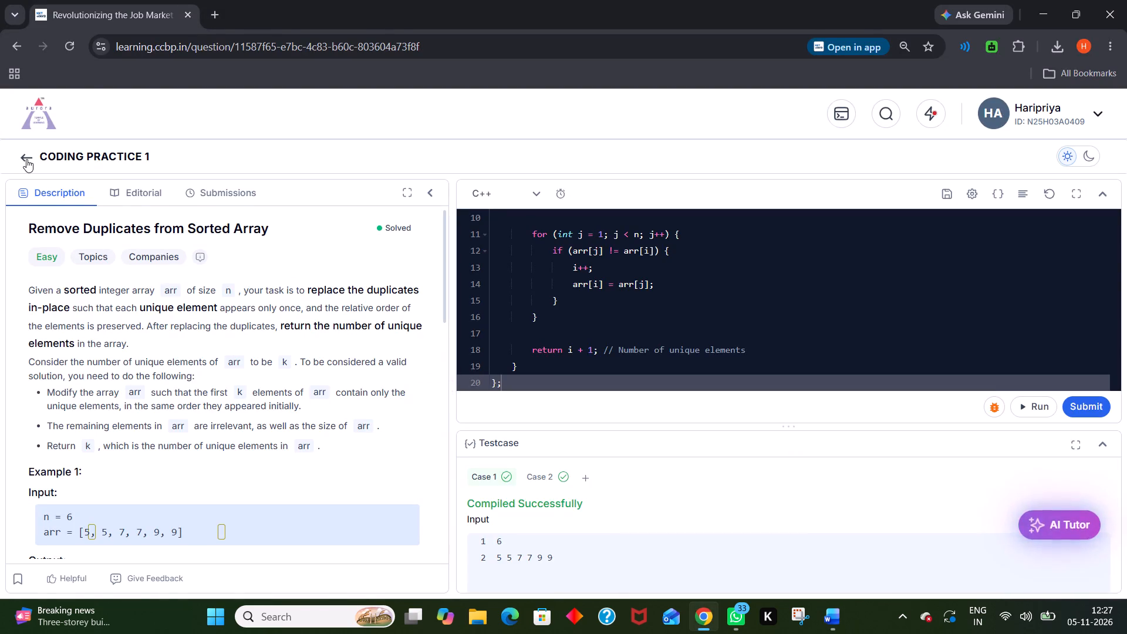
scroll(97, 269, up, 10)
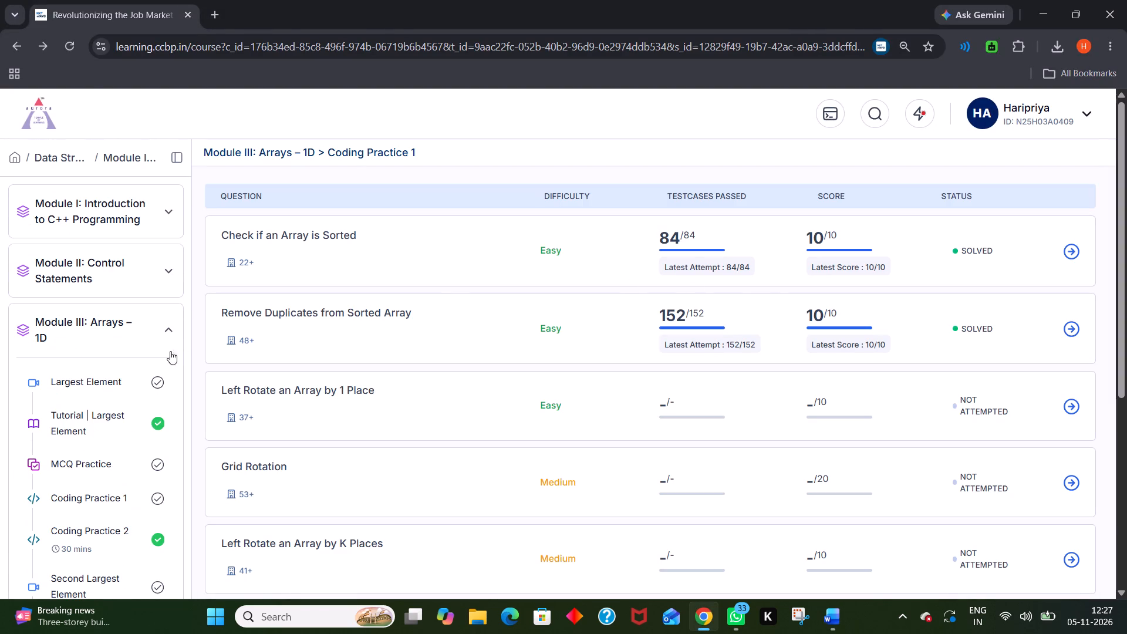
scroll(109, 454, down, 7)
scroll(109, 454, up, 1)
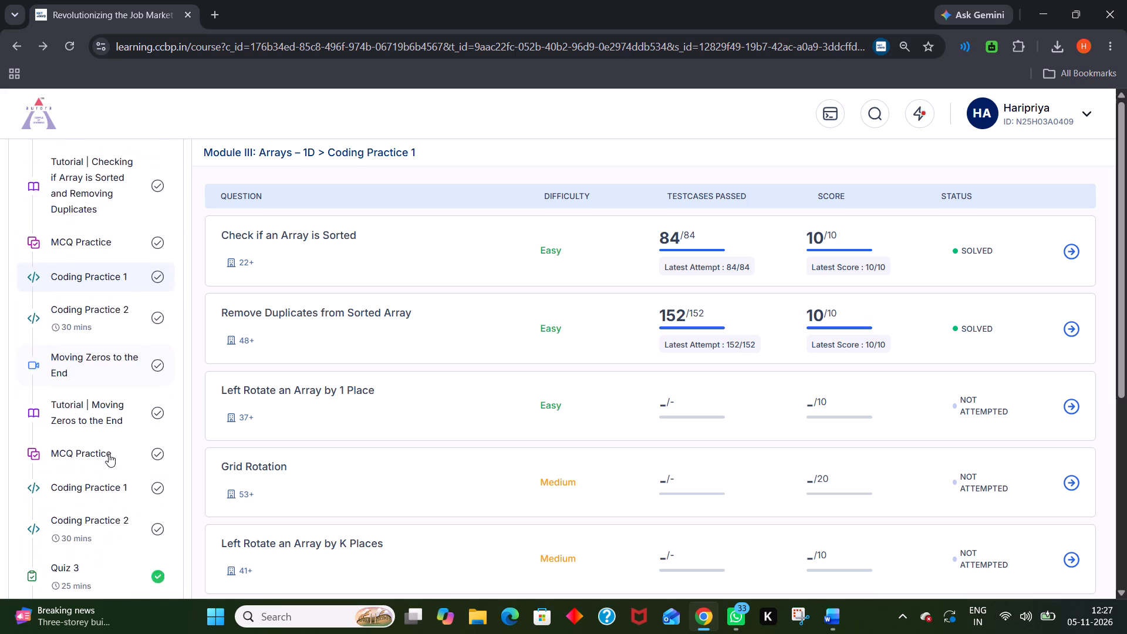
scroll(109, 454, up, 1)
click(128, 265)
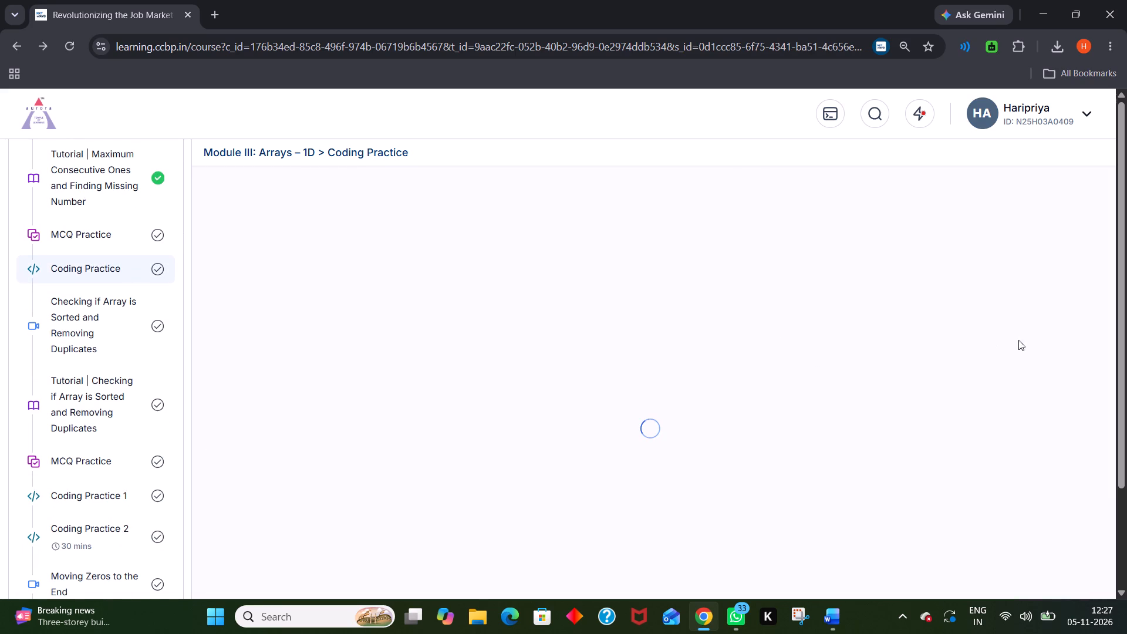
click(1017, 271)
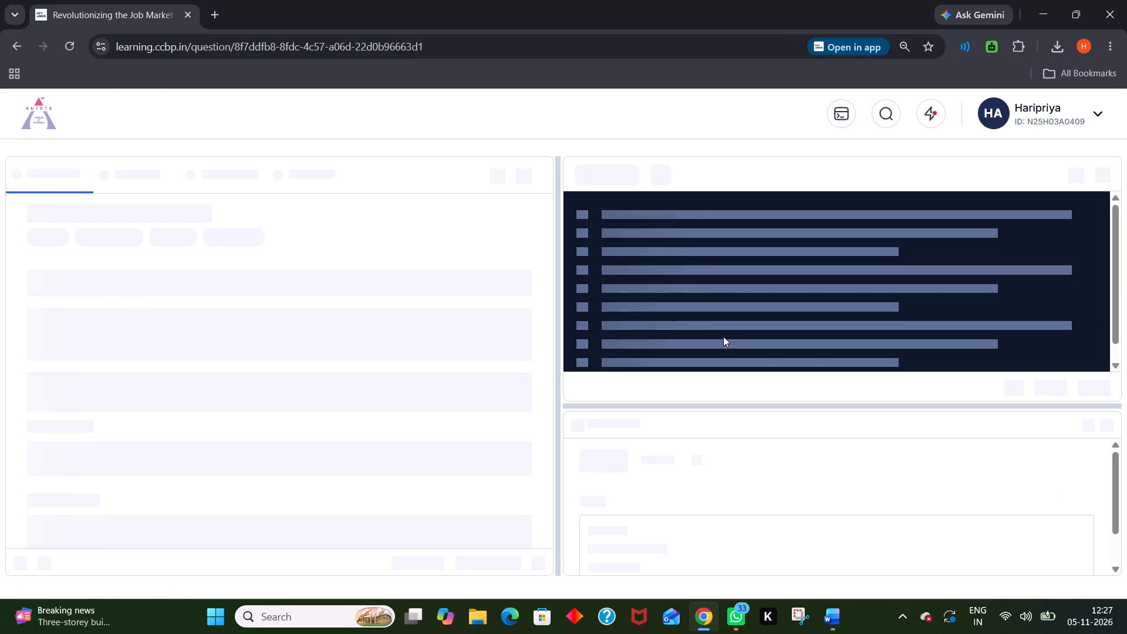
Capture a full-screen screenshot of the Maximum Consecutive Ones in an Array question with its code from line 1.
key(Print)
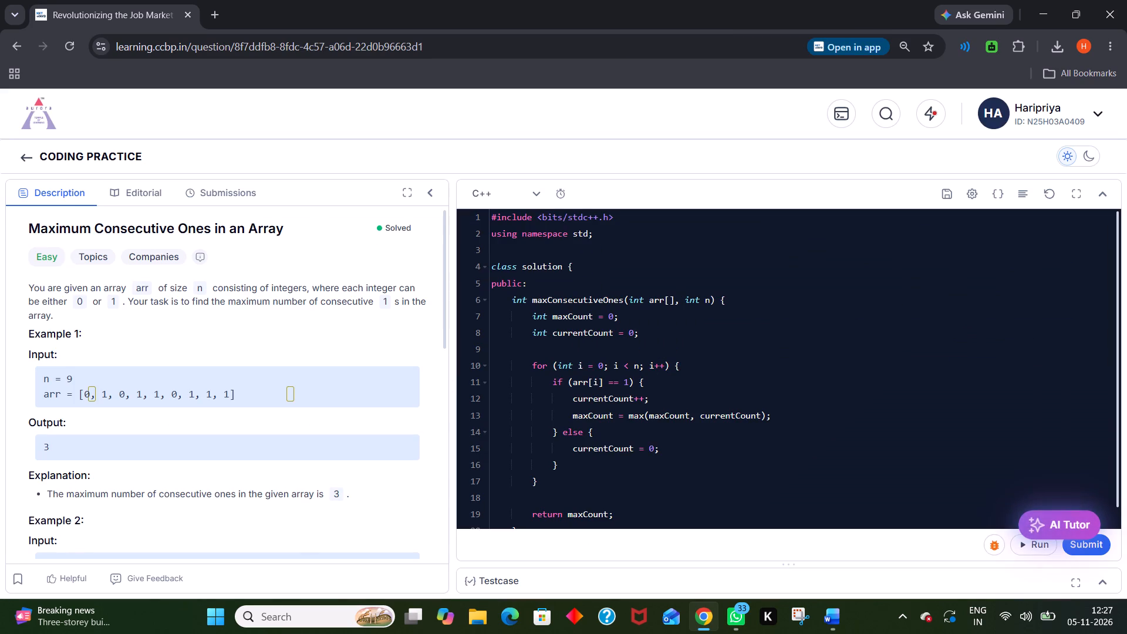
click(528, 26)
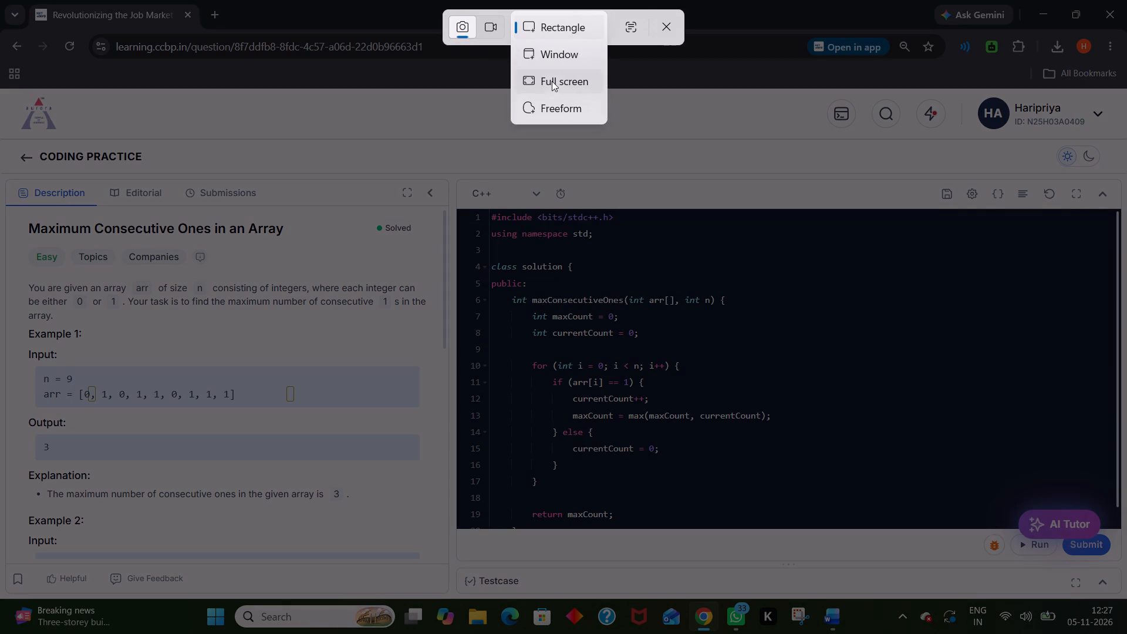
click(552, 82)
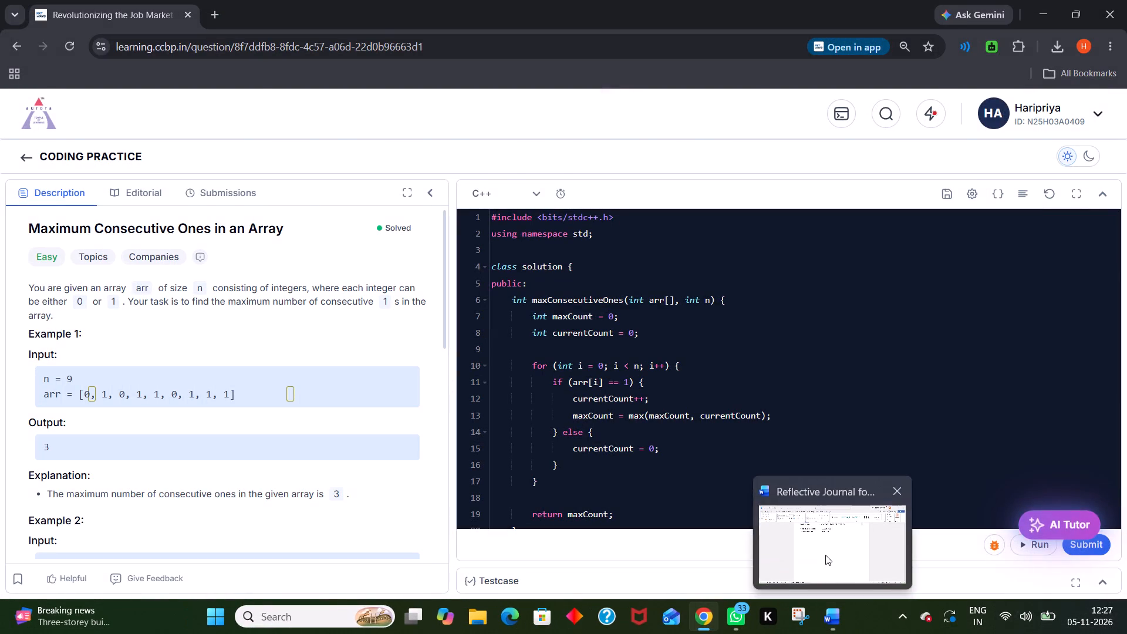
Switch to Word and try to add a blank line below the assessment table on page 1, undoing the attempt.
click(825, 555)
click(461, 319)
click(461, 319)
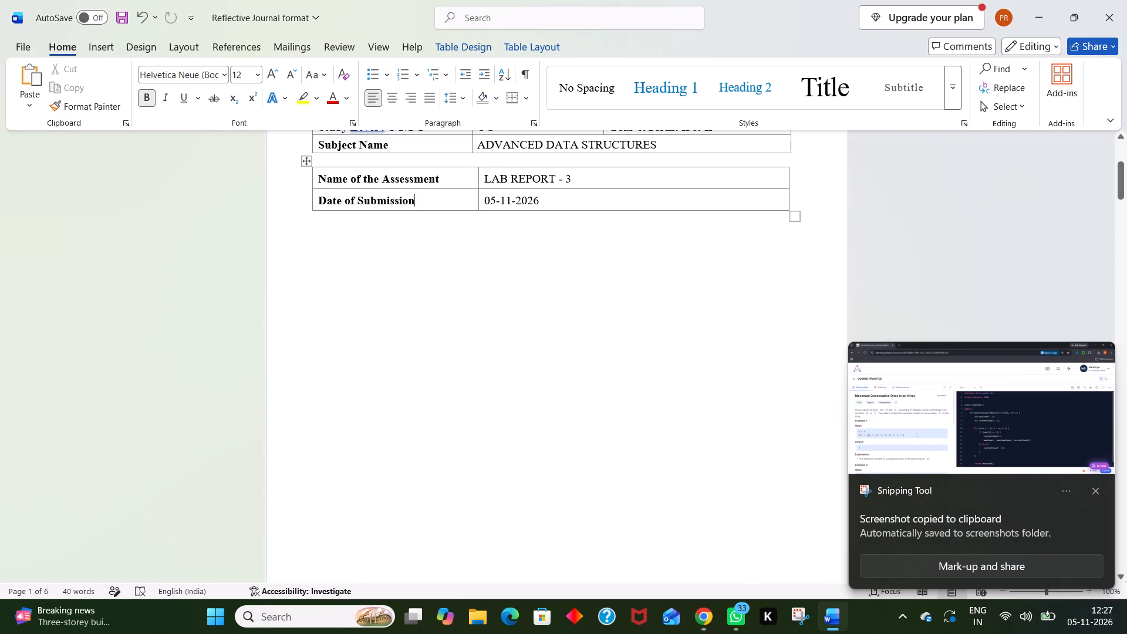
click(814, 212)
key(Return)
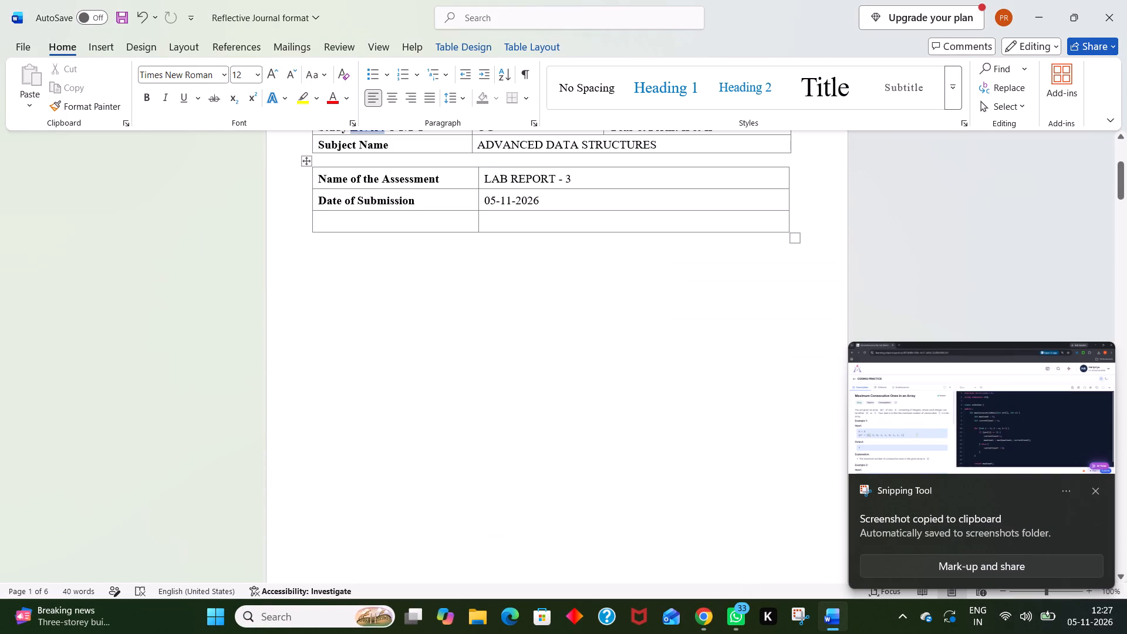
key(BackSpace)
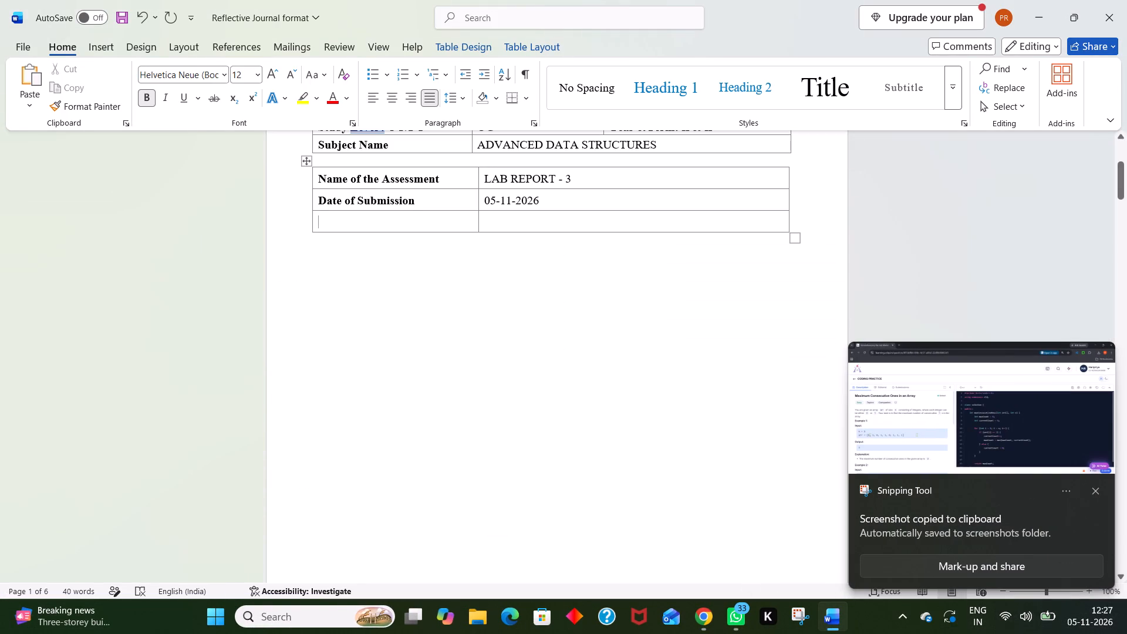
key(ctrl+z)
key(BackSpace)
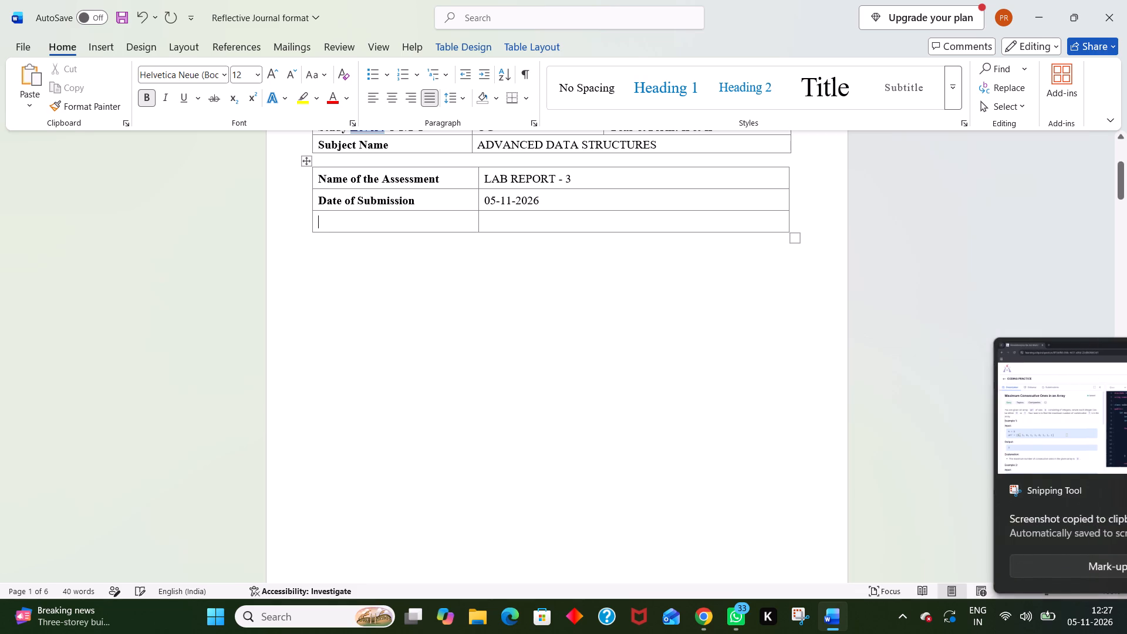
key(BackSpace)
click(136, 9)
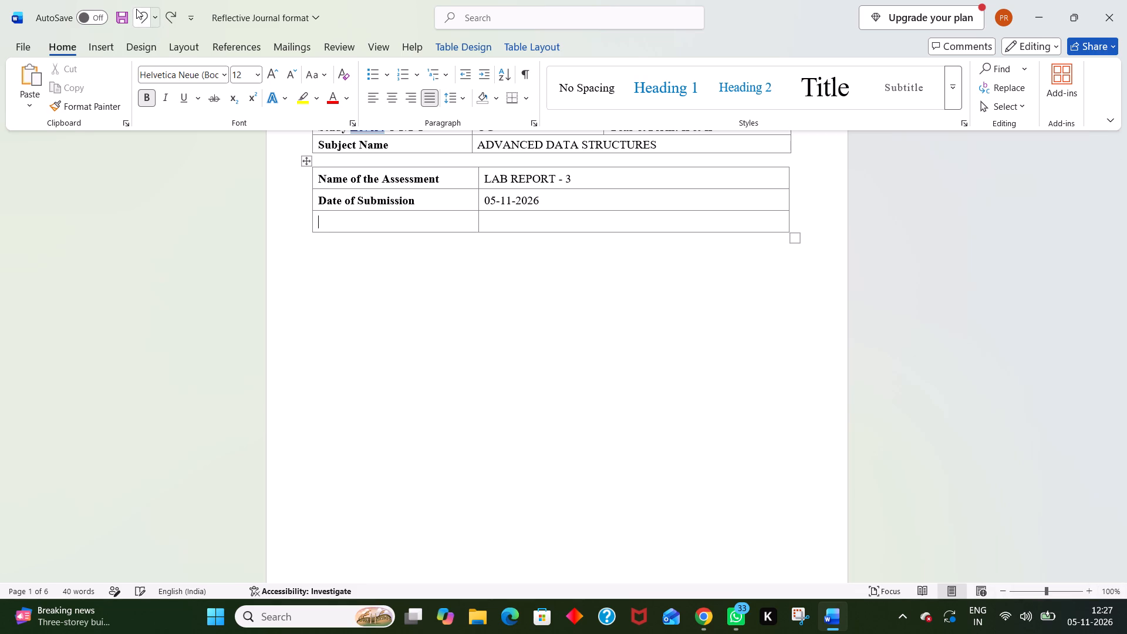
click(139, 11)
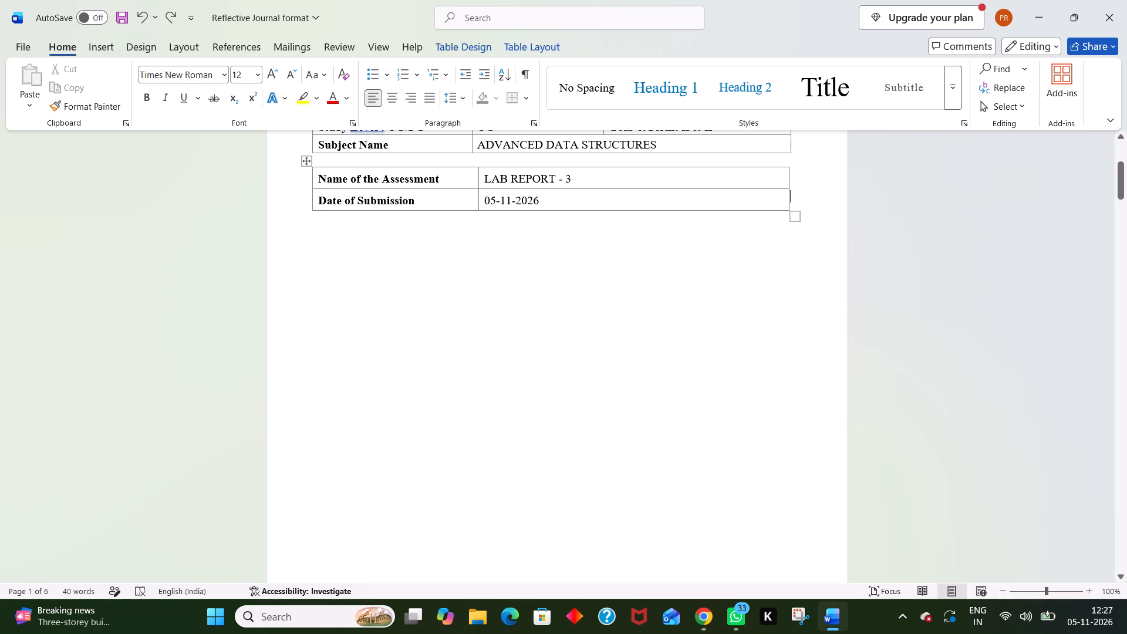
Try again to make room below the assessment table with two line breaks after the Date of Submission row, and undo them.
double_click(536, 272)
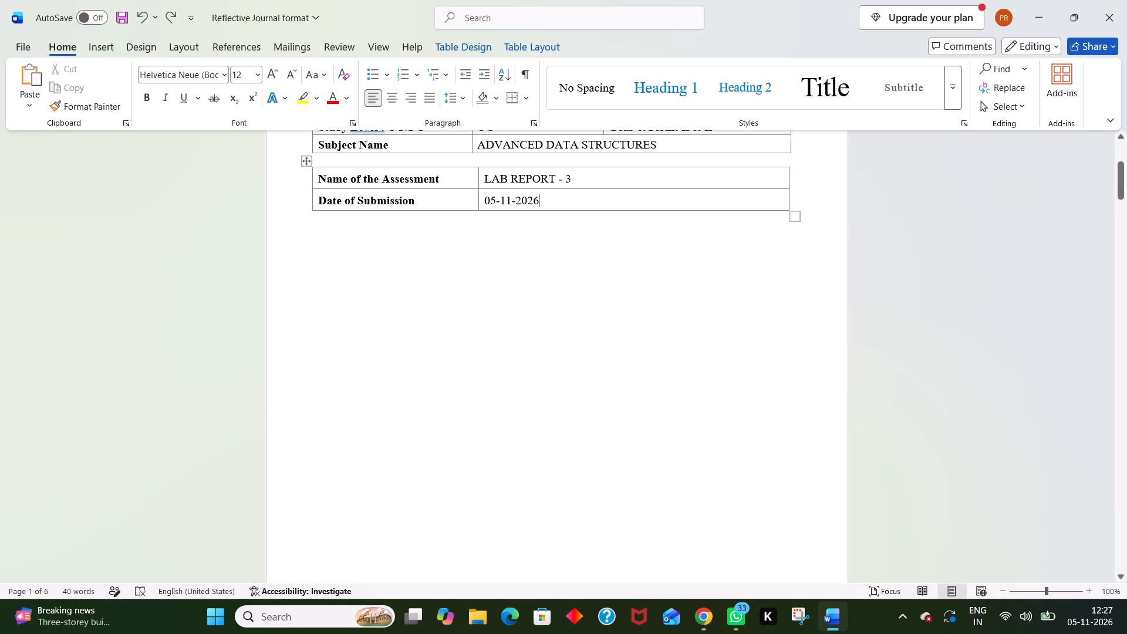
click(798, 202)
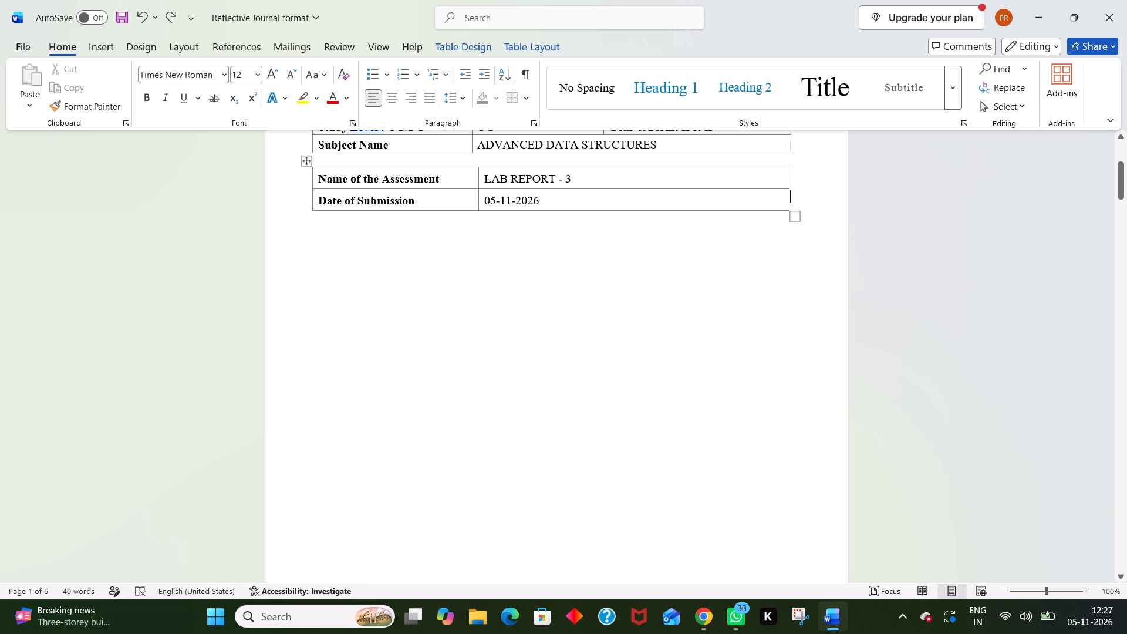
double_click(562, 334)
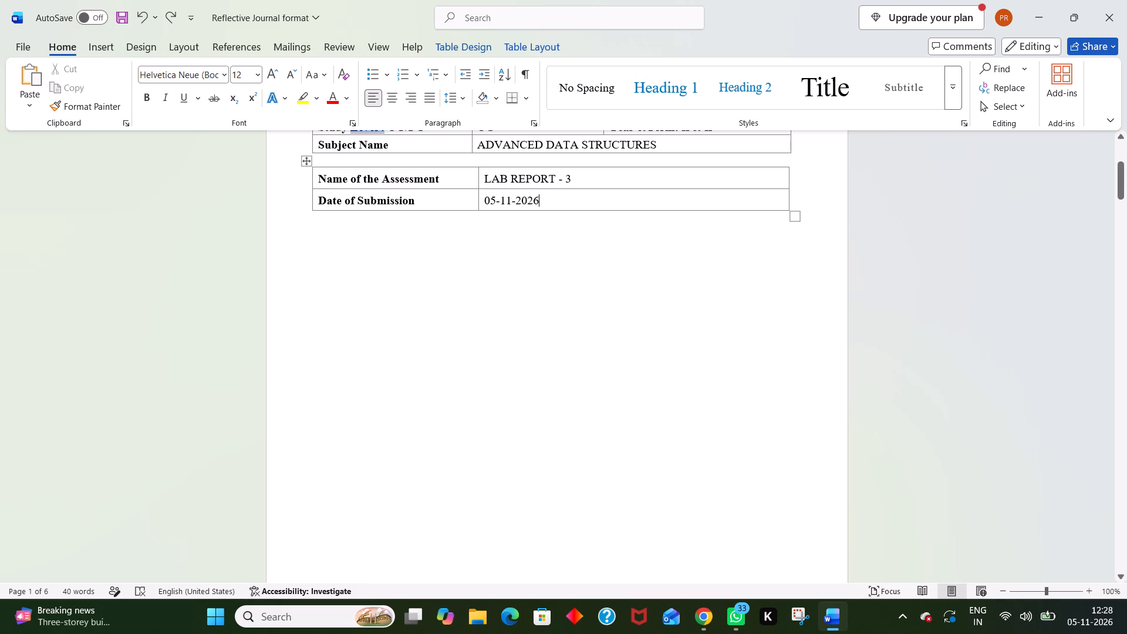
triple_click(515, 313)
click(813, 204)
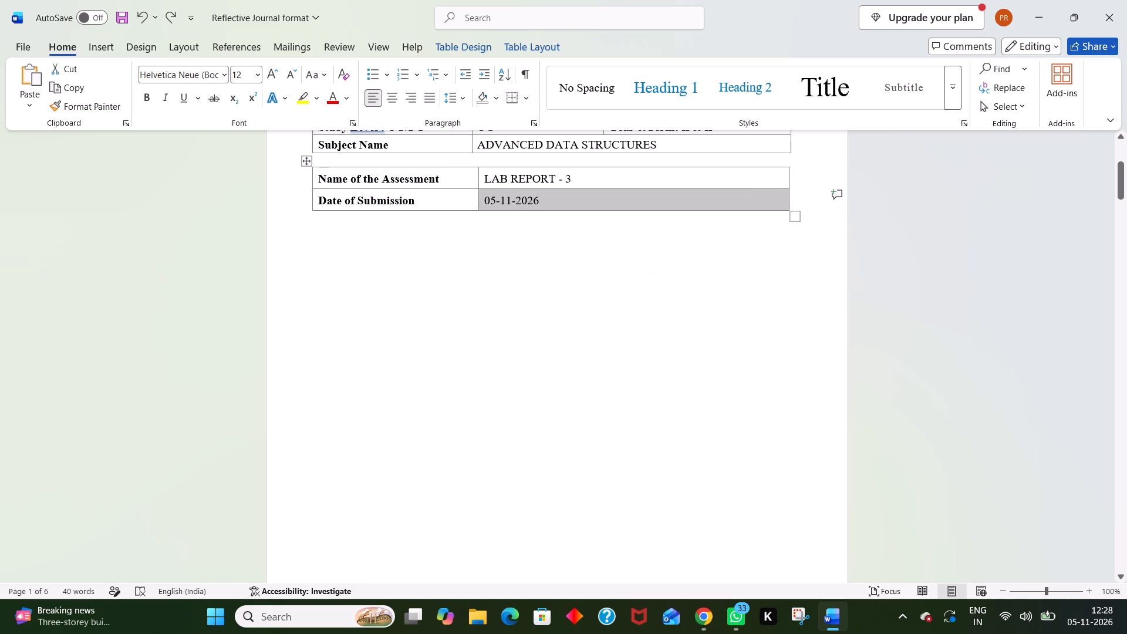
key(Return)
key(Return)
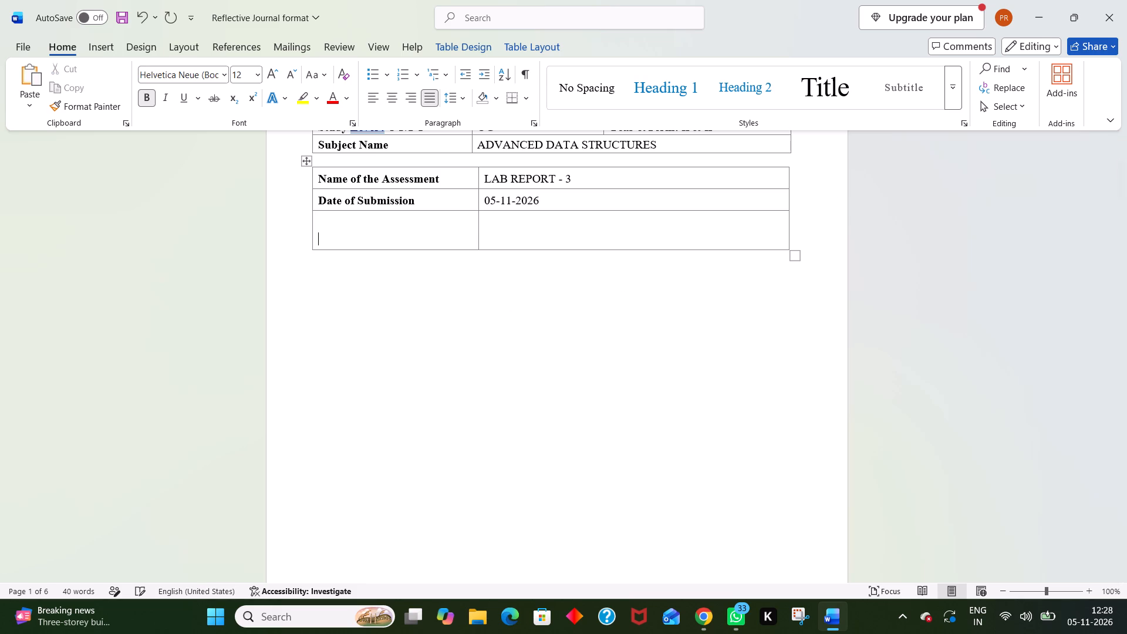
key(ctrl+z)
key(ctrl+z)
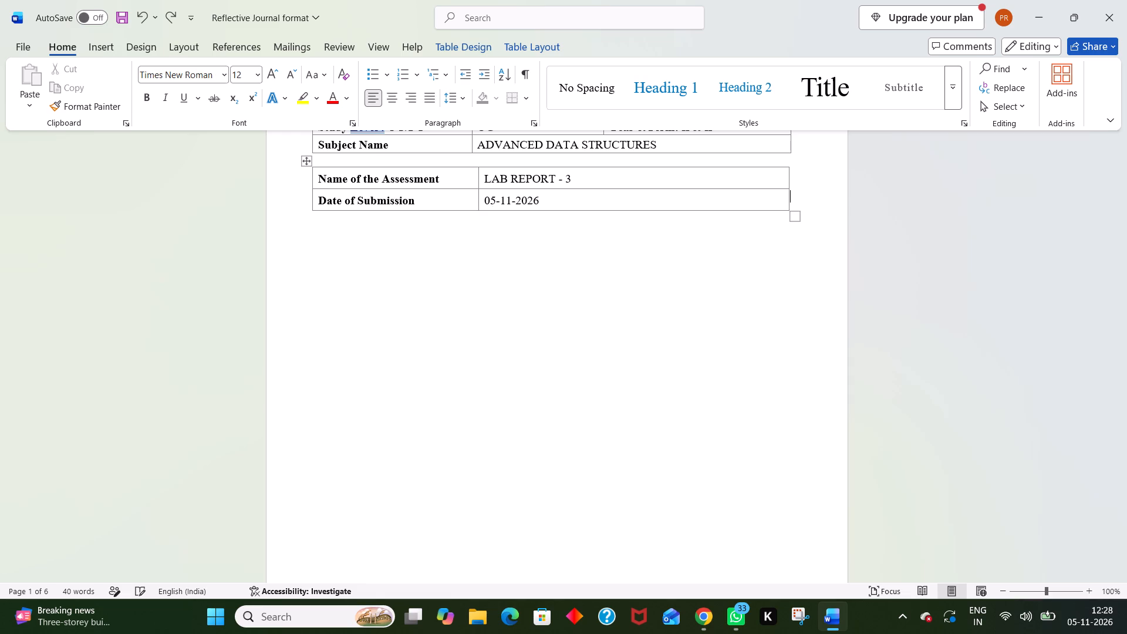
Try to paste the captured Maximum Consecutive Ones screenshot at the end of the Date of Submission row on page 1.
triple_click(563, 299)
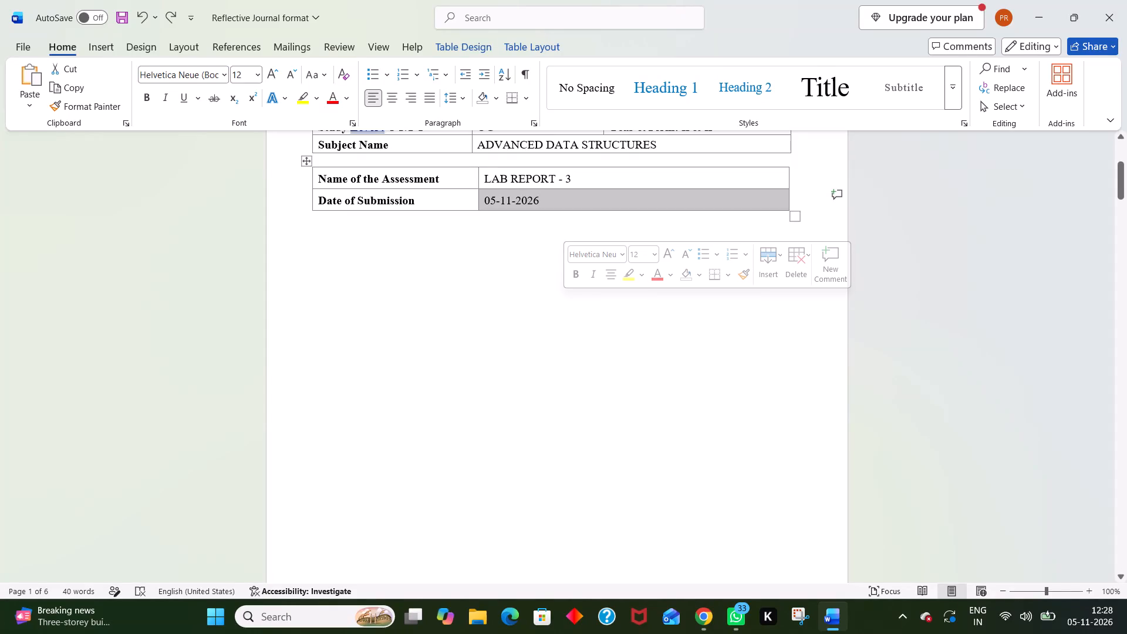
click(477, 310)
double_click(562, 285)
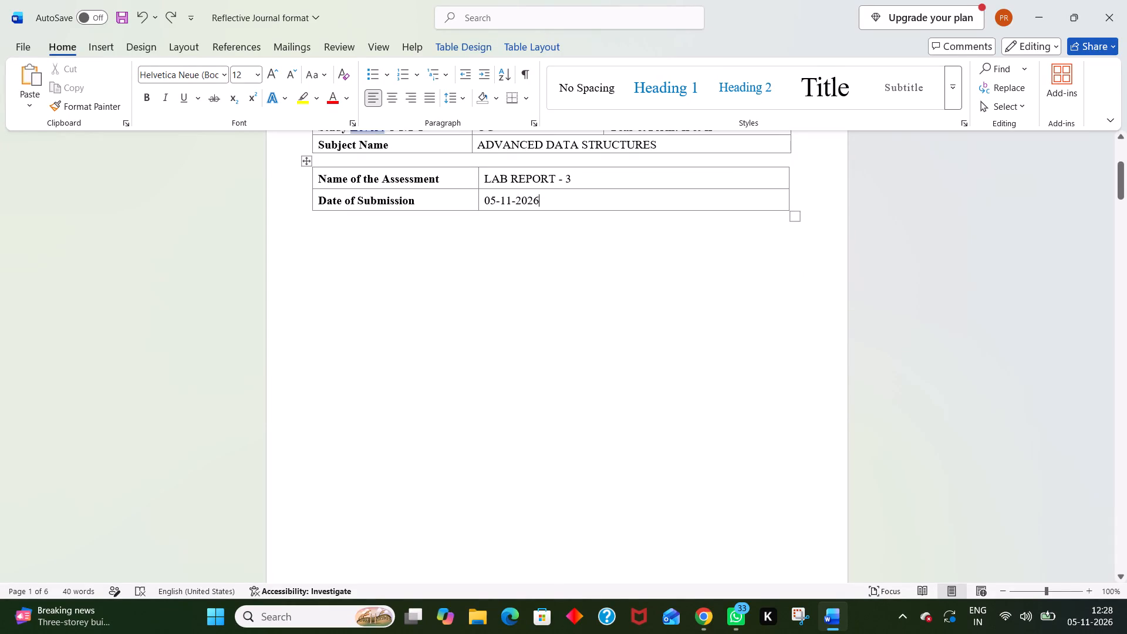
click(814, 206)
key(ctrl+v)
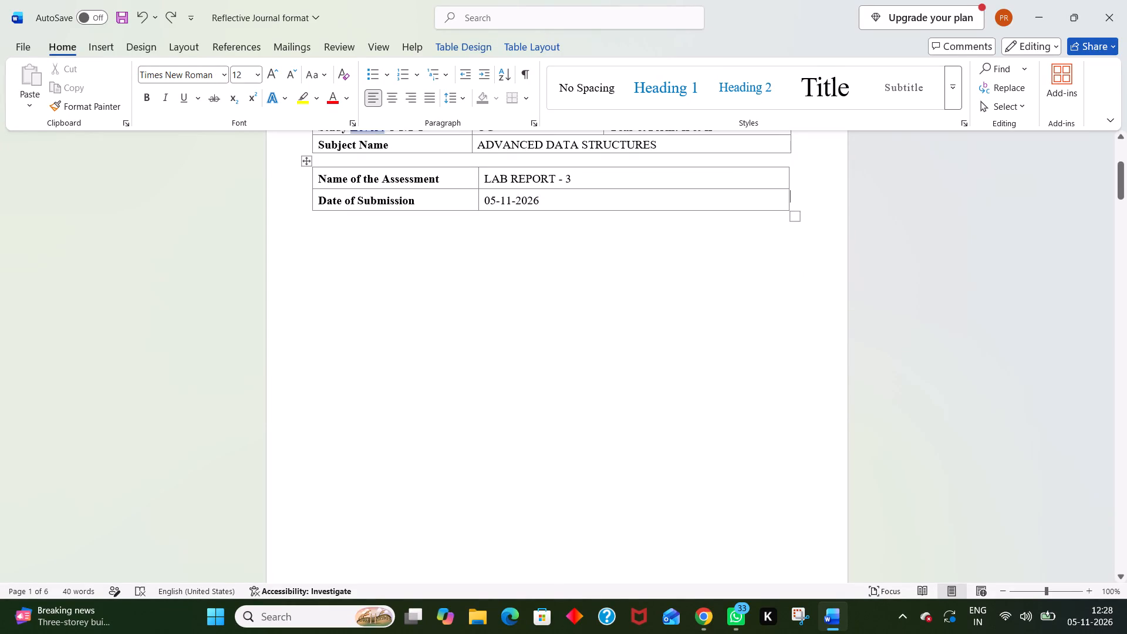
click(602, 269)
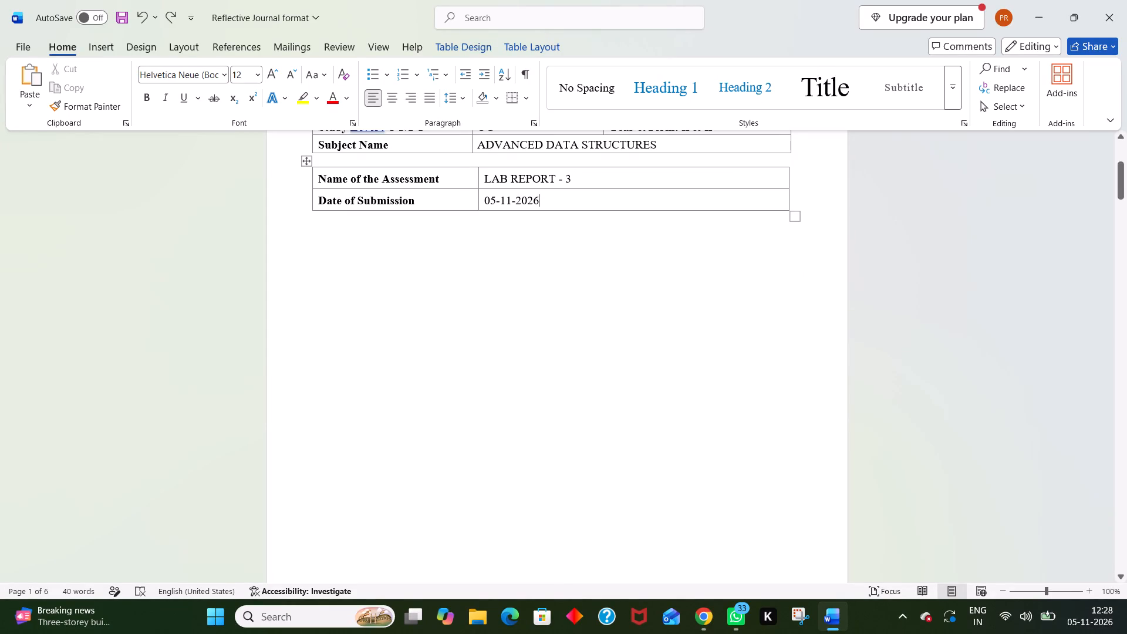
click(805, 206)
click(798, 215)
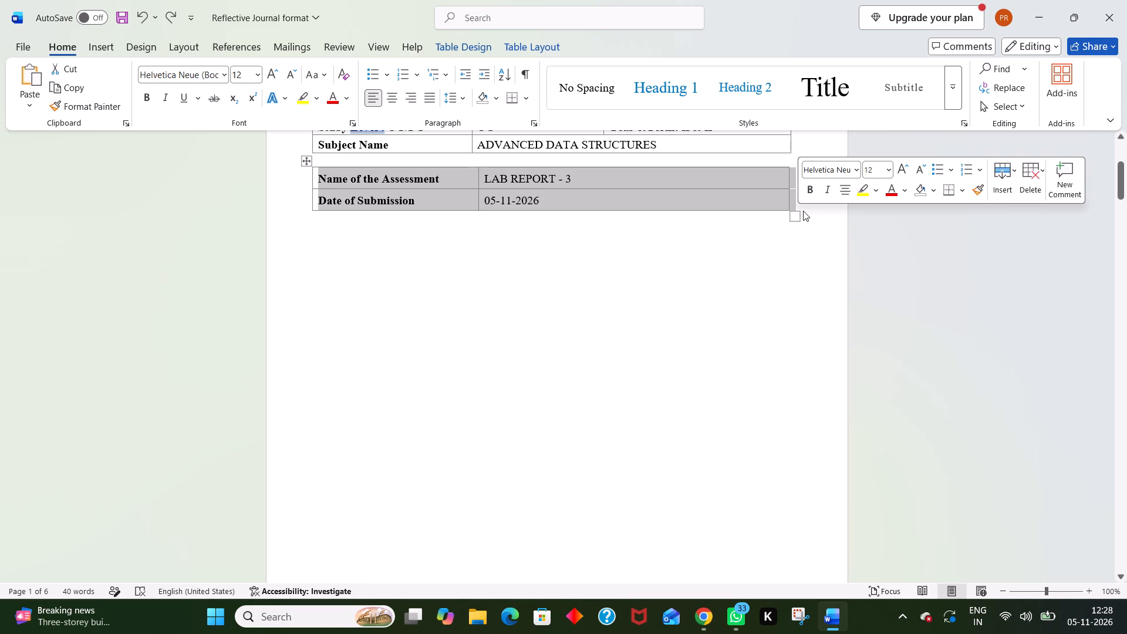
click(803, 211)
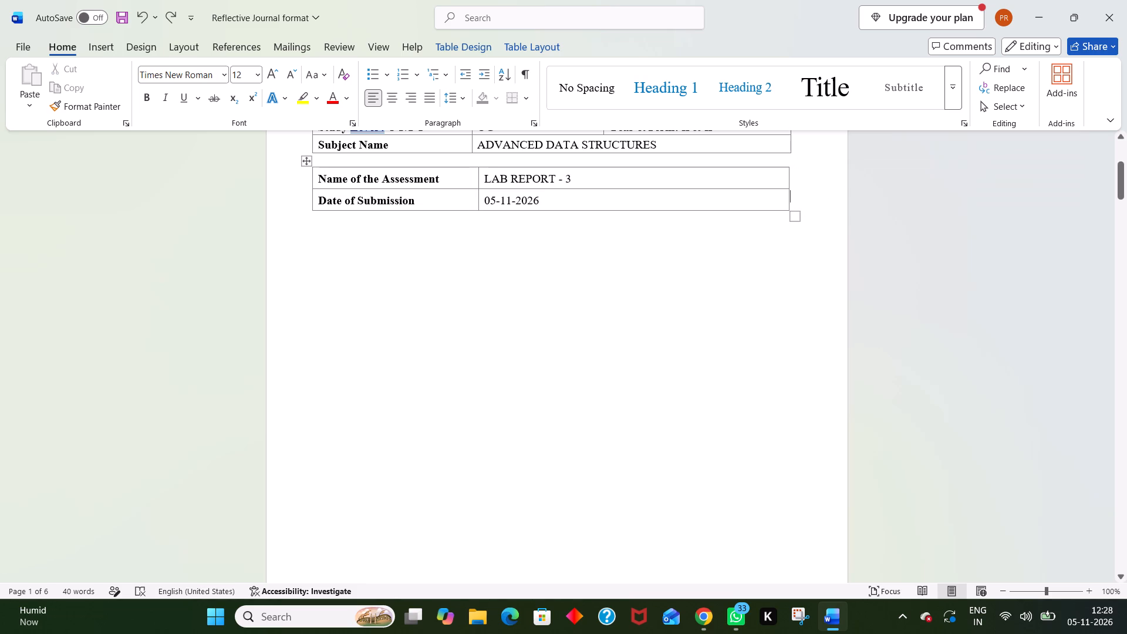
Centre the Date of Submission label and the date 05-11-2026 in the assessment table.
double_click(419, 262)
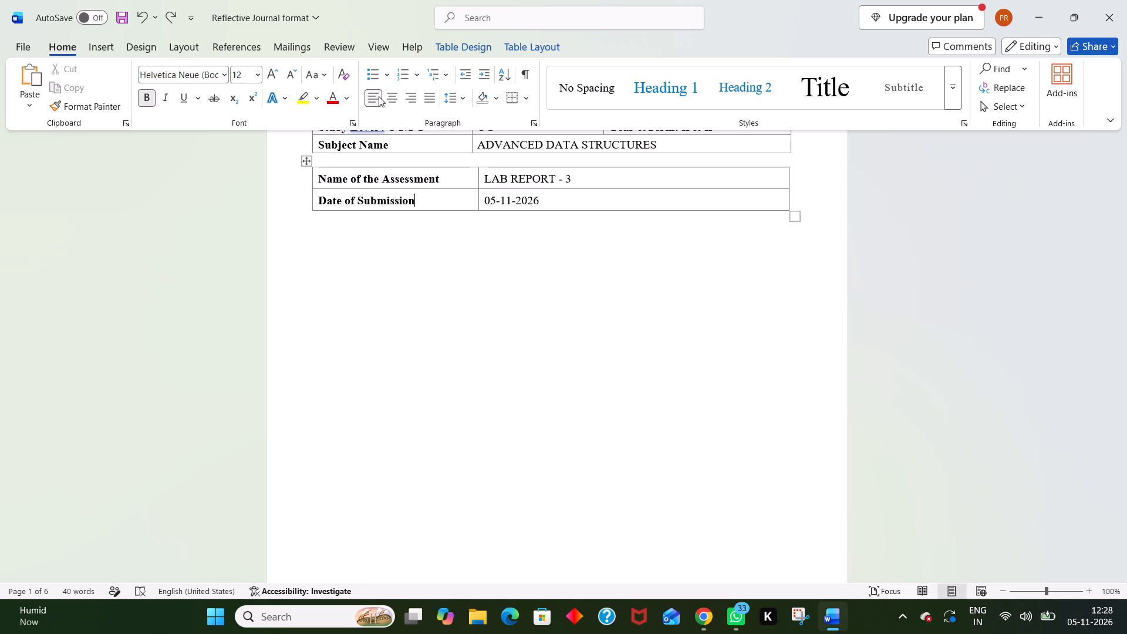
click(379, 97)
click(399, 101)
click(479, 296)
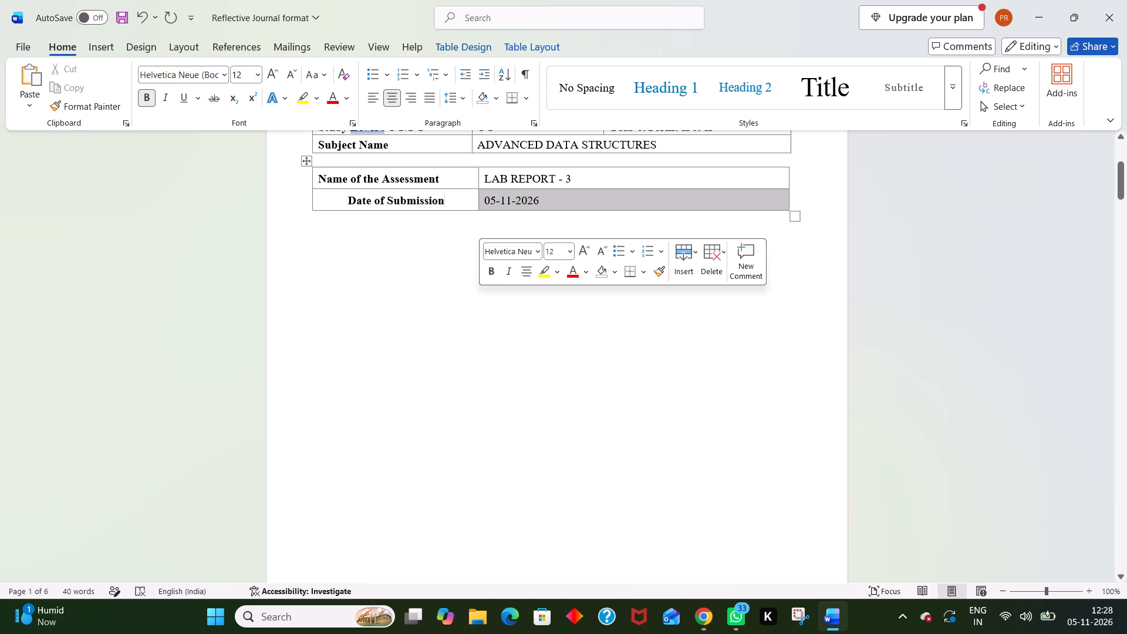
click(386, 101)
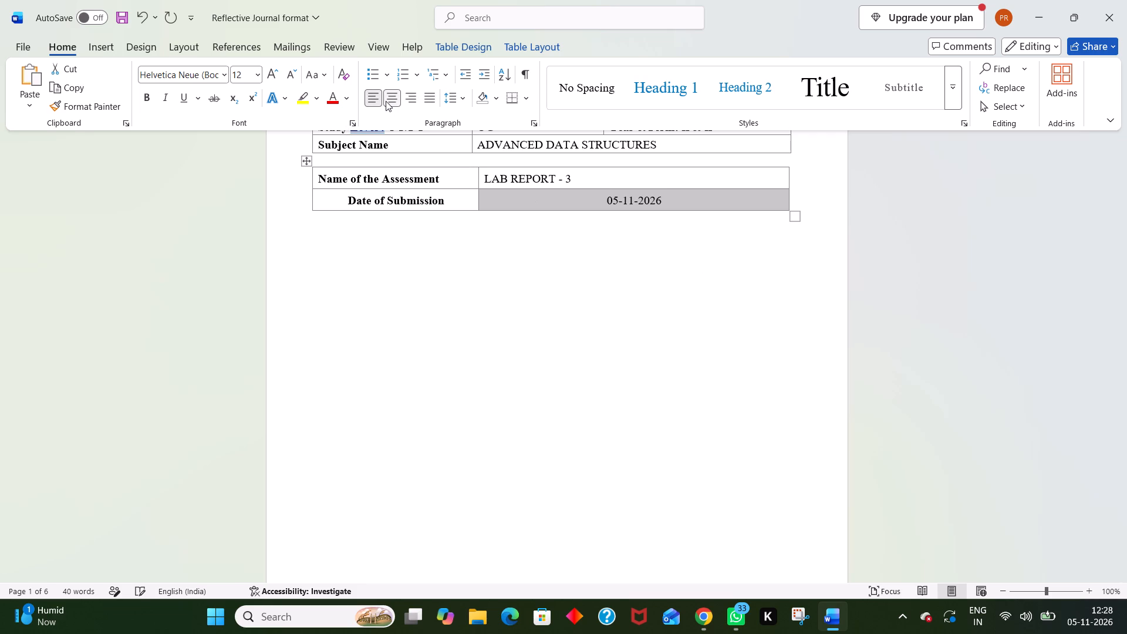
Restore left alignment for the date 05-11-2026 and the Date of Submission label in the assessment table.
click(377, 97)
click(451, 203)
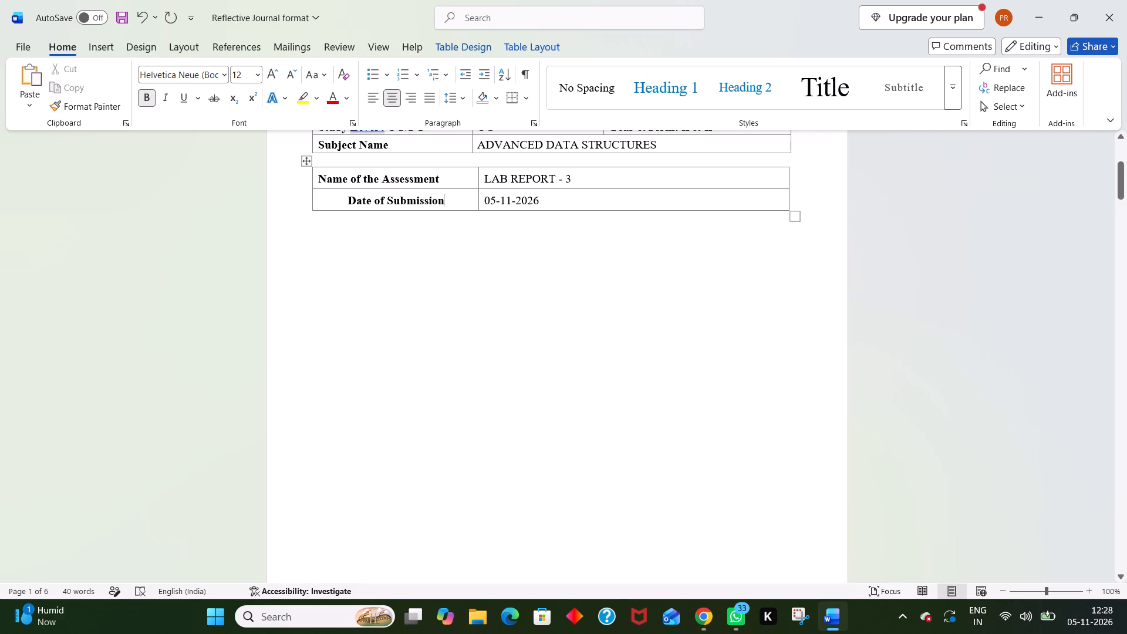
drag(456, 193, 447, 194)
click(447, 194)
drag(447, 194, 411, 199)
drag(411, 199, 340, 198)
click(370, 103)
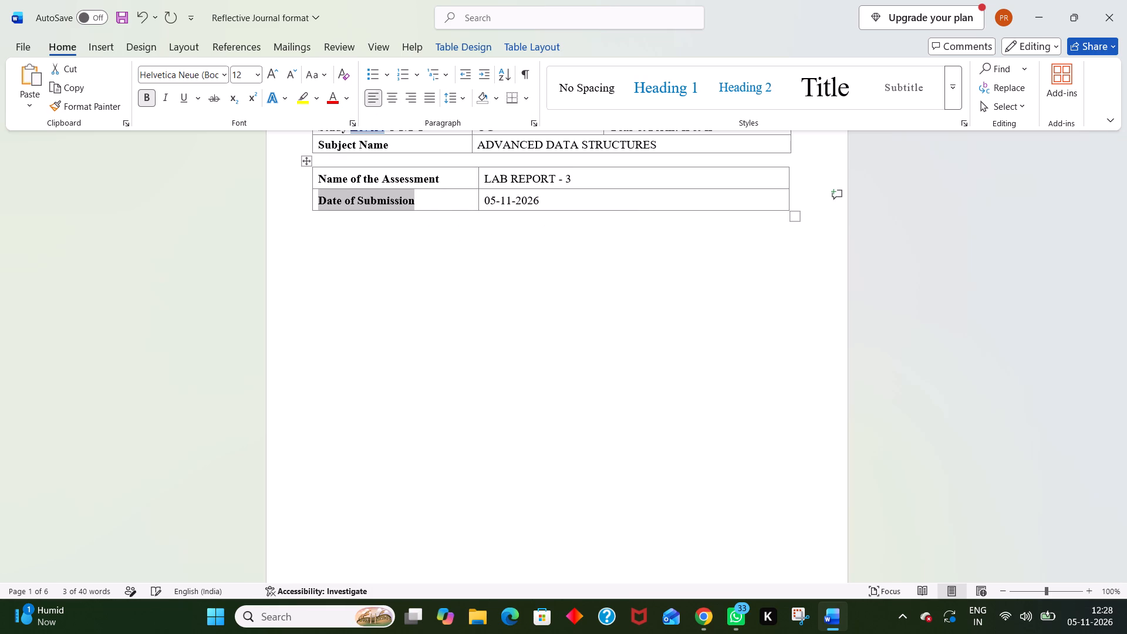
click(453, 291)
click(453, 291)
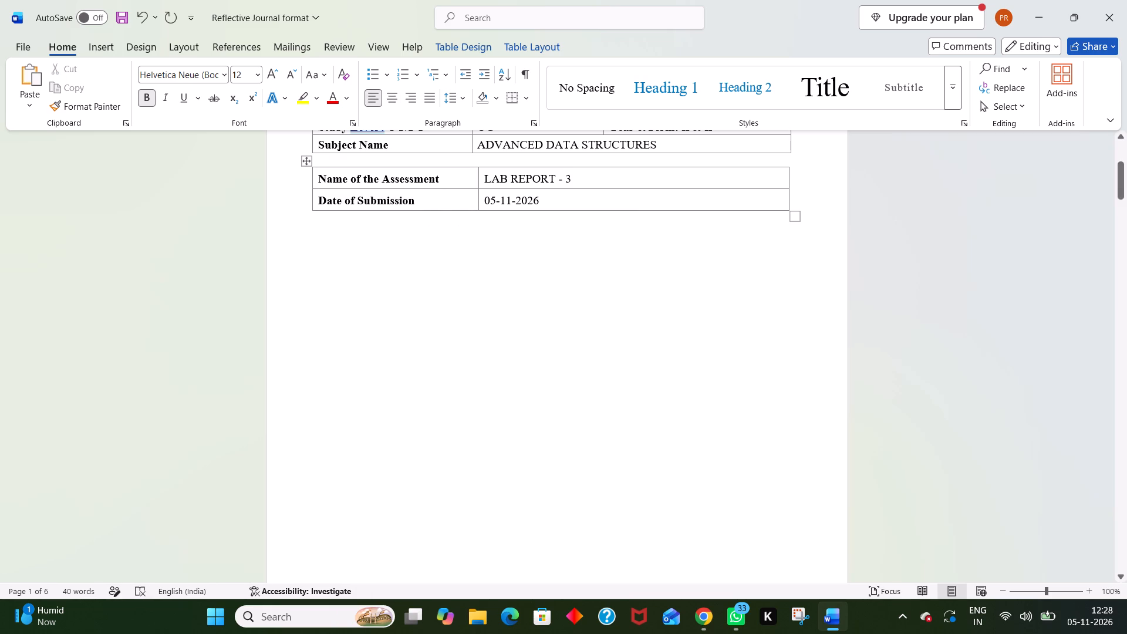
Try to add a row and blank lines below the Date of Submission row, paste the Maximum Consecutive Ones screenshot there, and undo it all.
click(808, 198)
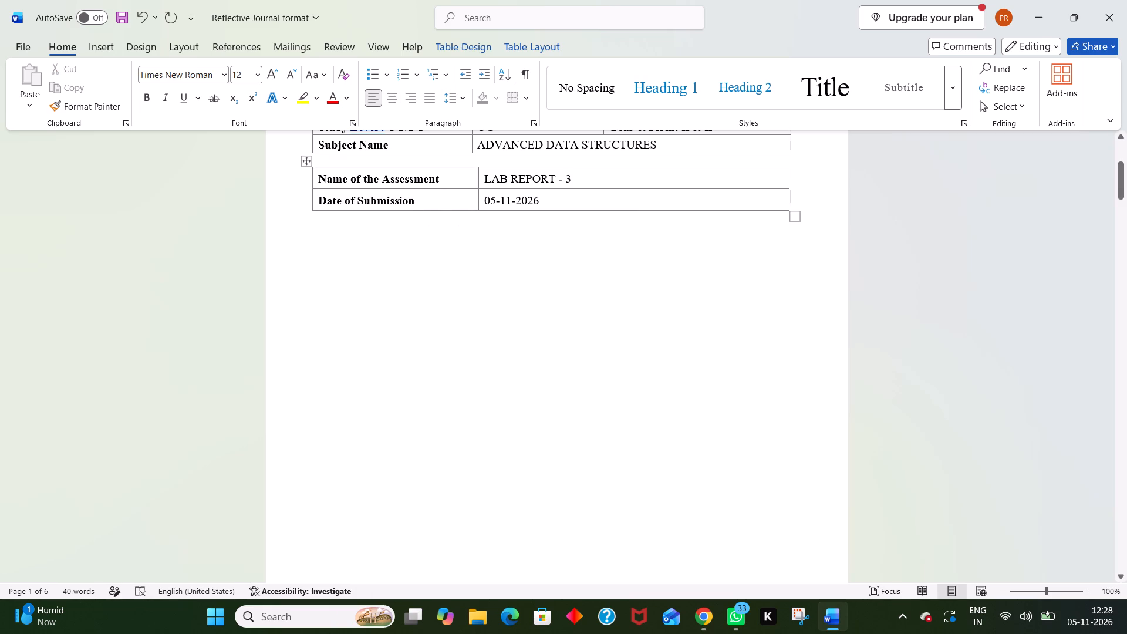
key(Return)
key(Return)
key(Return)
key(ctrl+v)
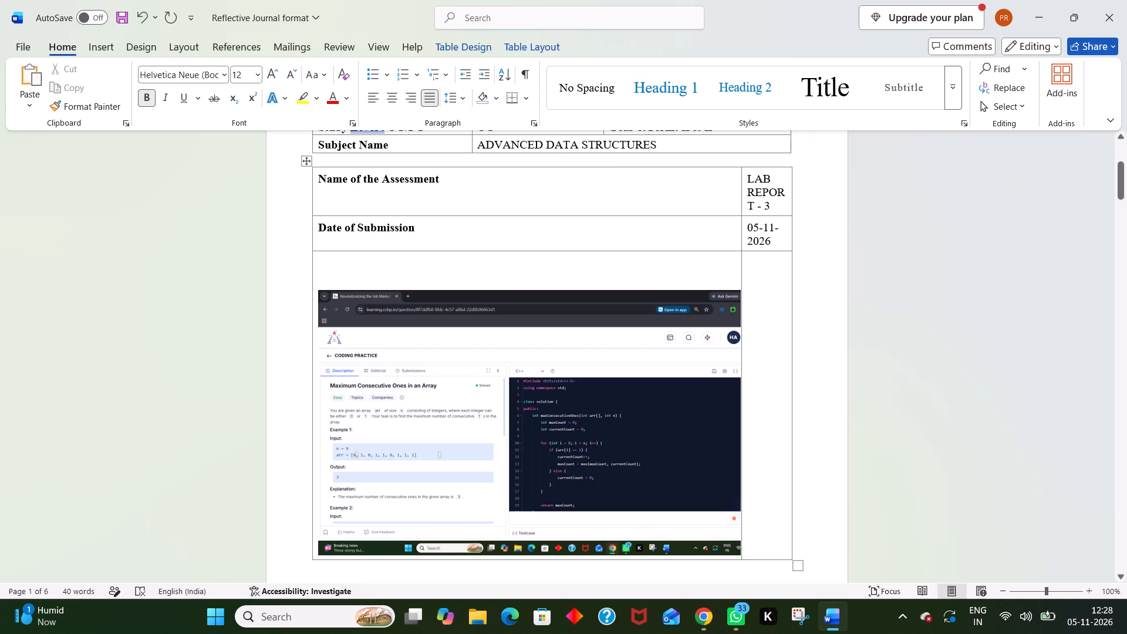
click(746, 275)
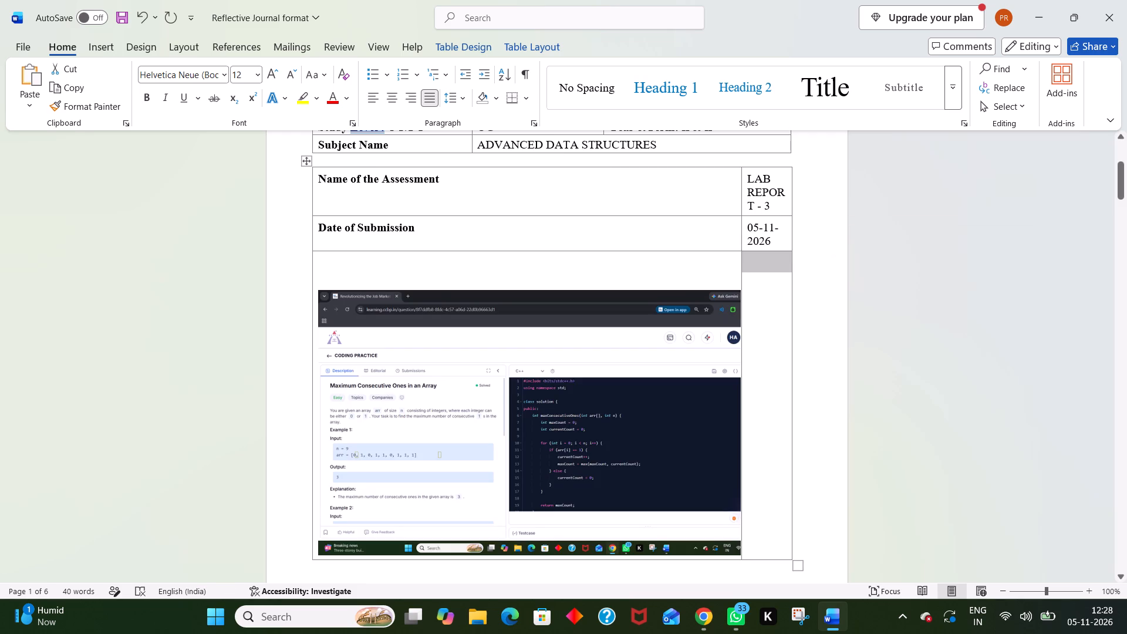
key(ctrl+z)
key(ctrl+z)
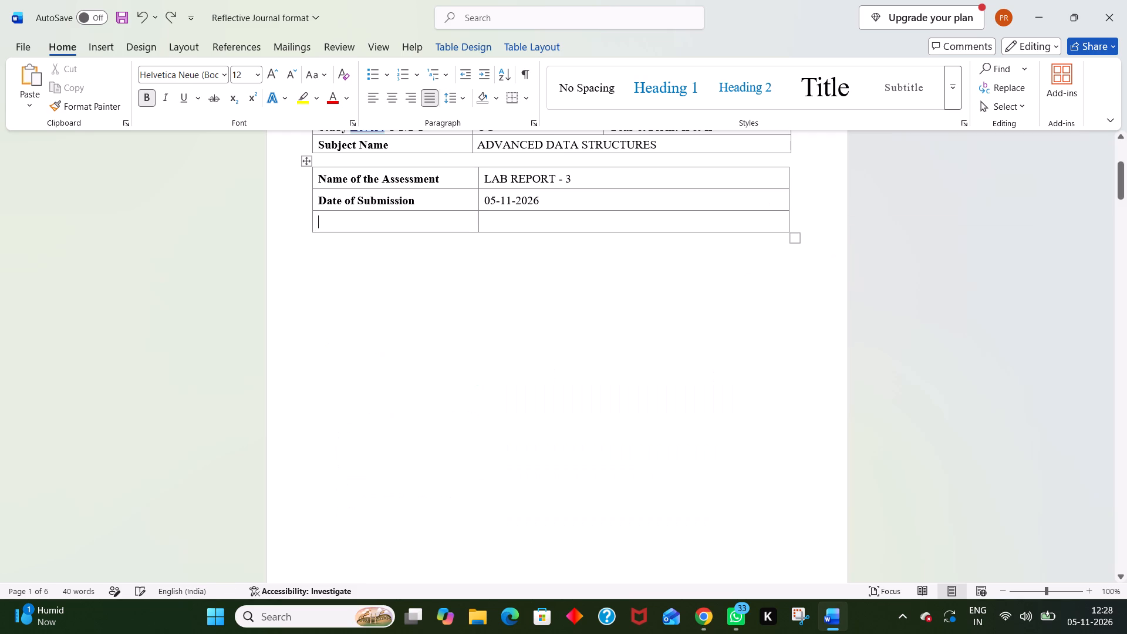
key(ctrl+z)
Delete the Maximum Consecutive Ones picture at the top of page 2.
scroll(578, 348, down, 1)
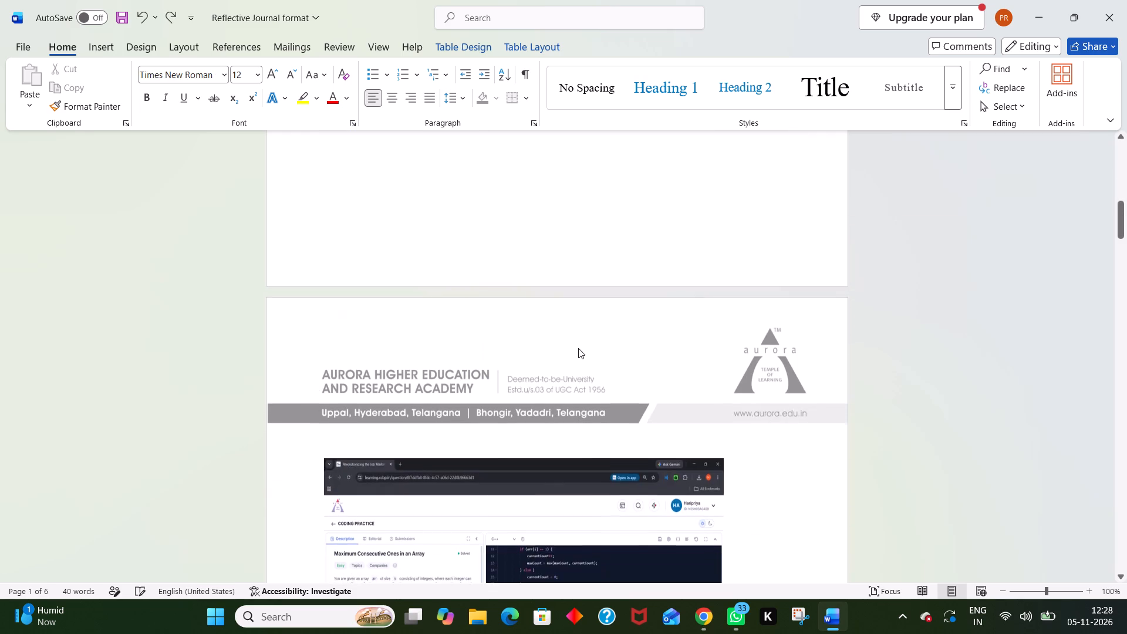
scroll(578, 348, down, 1)
click(573, 437)
key(BackSpace)
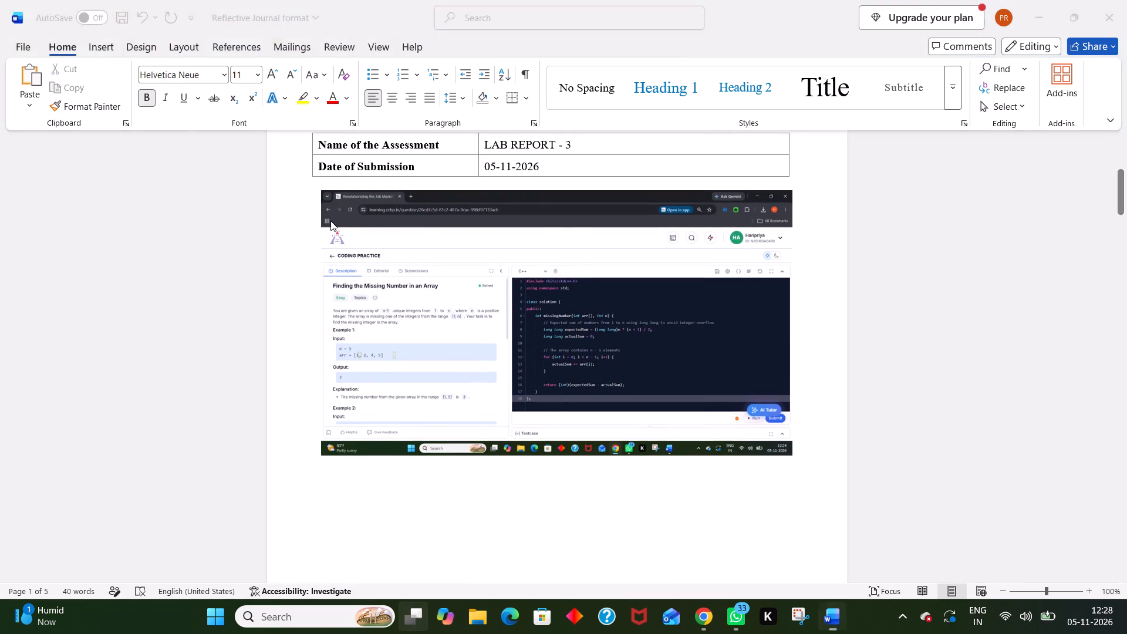
Paste the Maximum Consecutive Ones screenshot on page 1 between the assessment table and the Finding the Missing Number picture.
click(275, 224)
scroll(454, 352, down, 3)
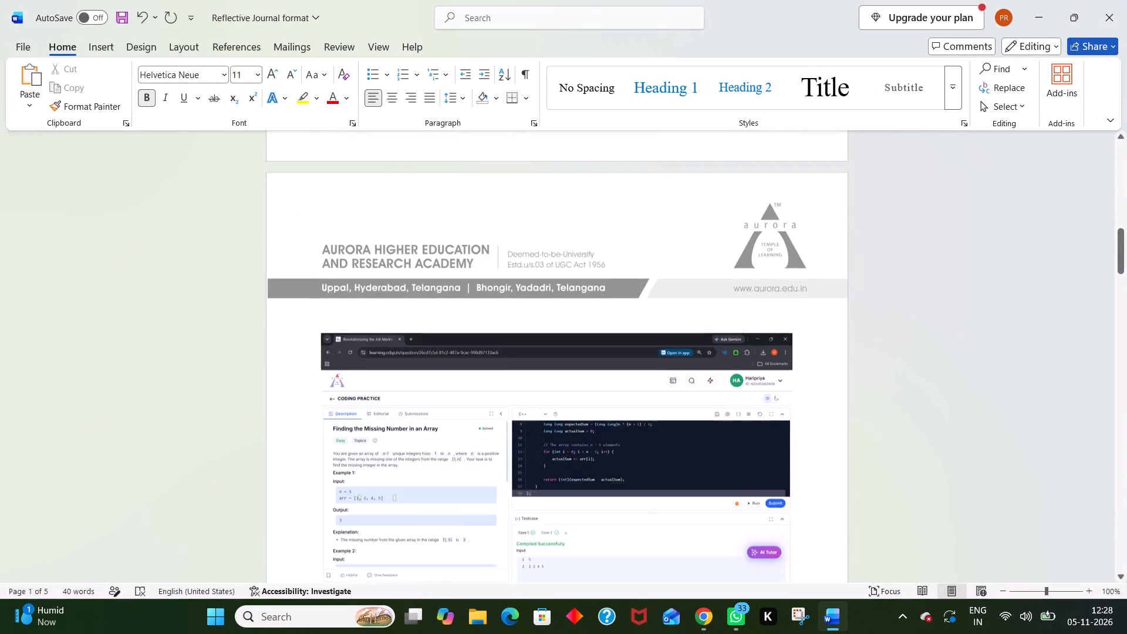
scroll(454, 352, up, 4)
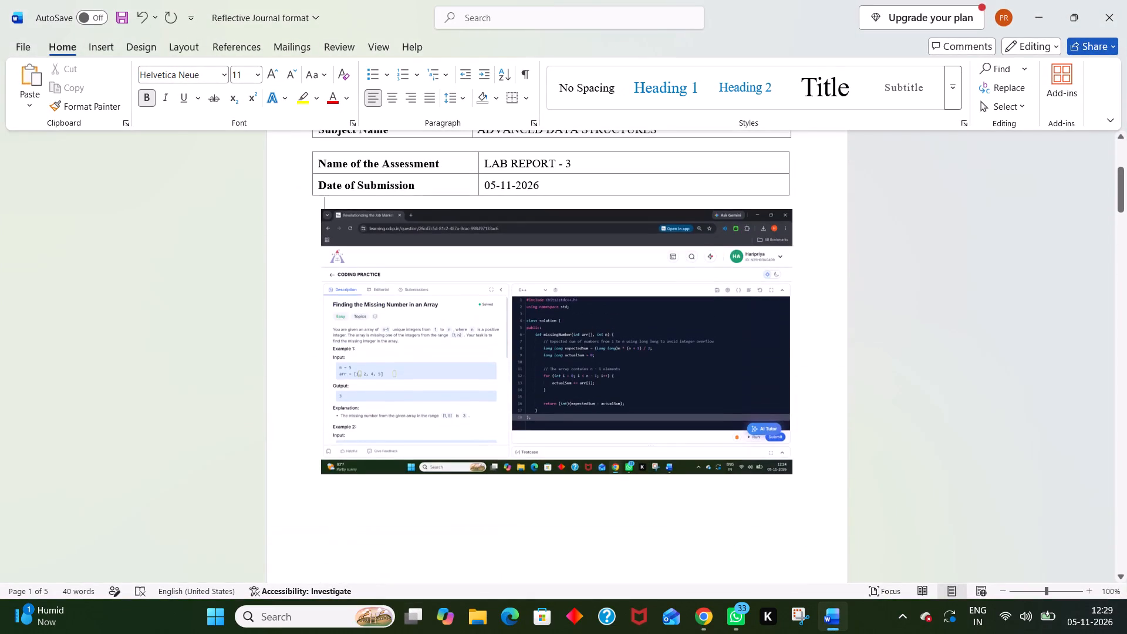
scroll(454, 352, down, 3)
scroll(454, 352, up, 1)
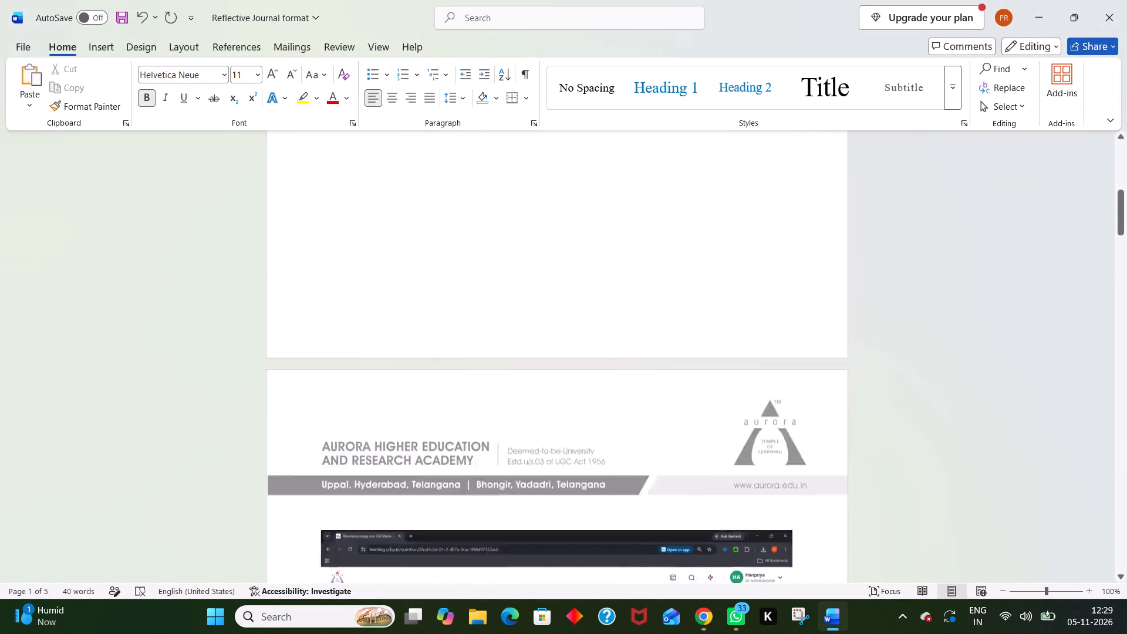
scroll(454, 352, up, 2)
key(ctrl+v)
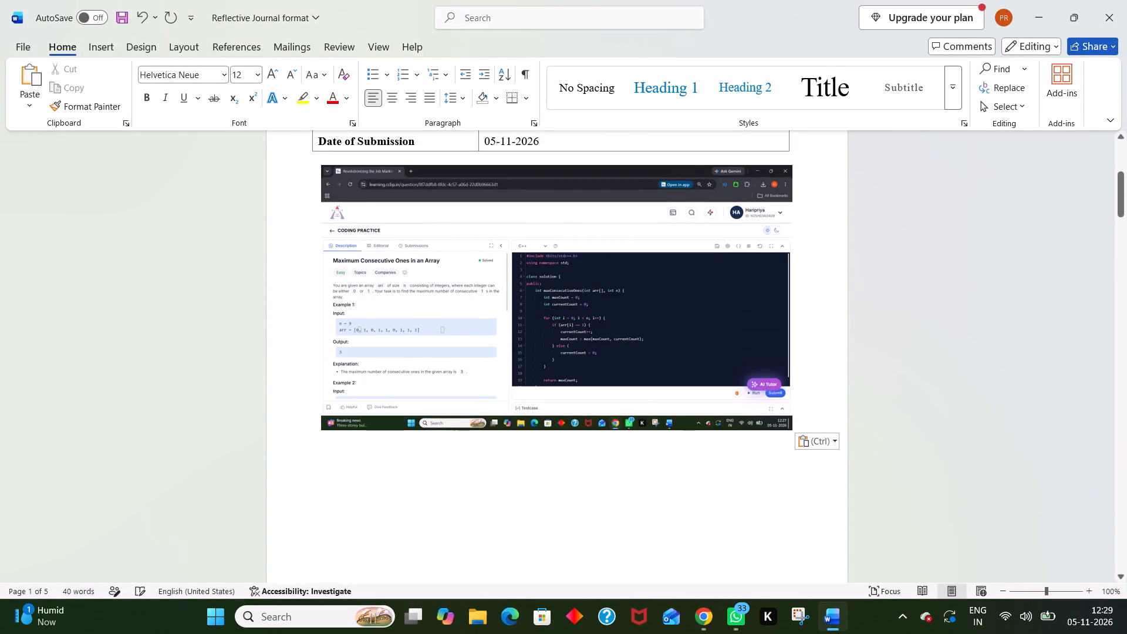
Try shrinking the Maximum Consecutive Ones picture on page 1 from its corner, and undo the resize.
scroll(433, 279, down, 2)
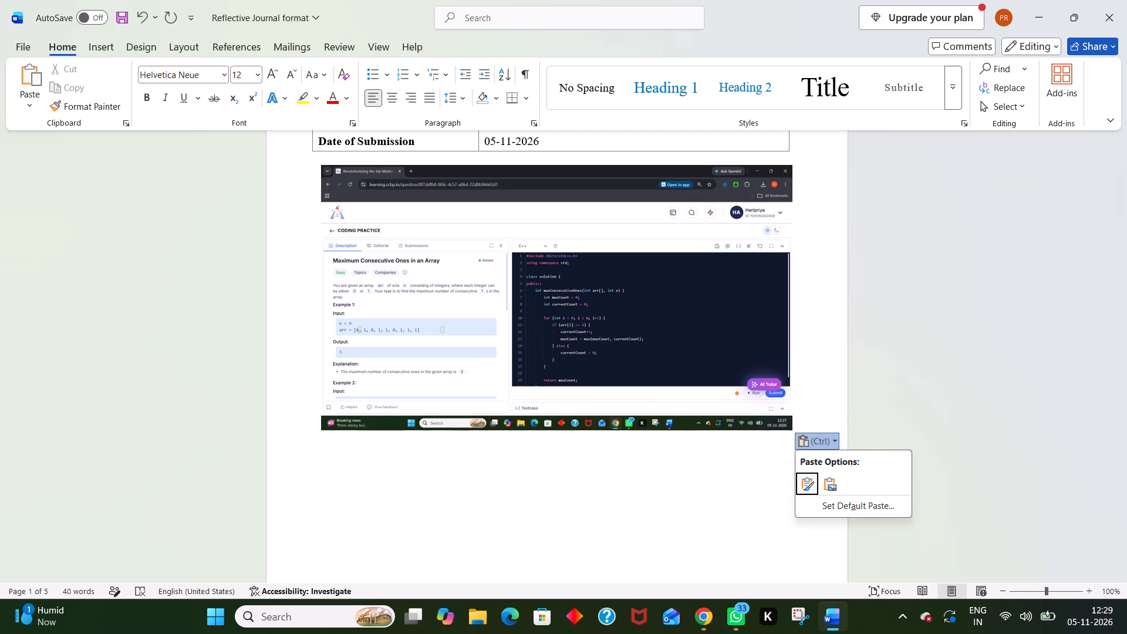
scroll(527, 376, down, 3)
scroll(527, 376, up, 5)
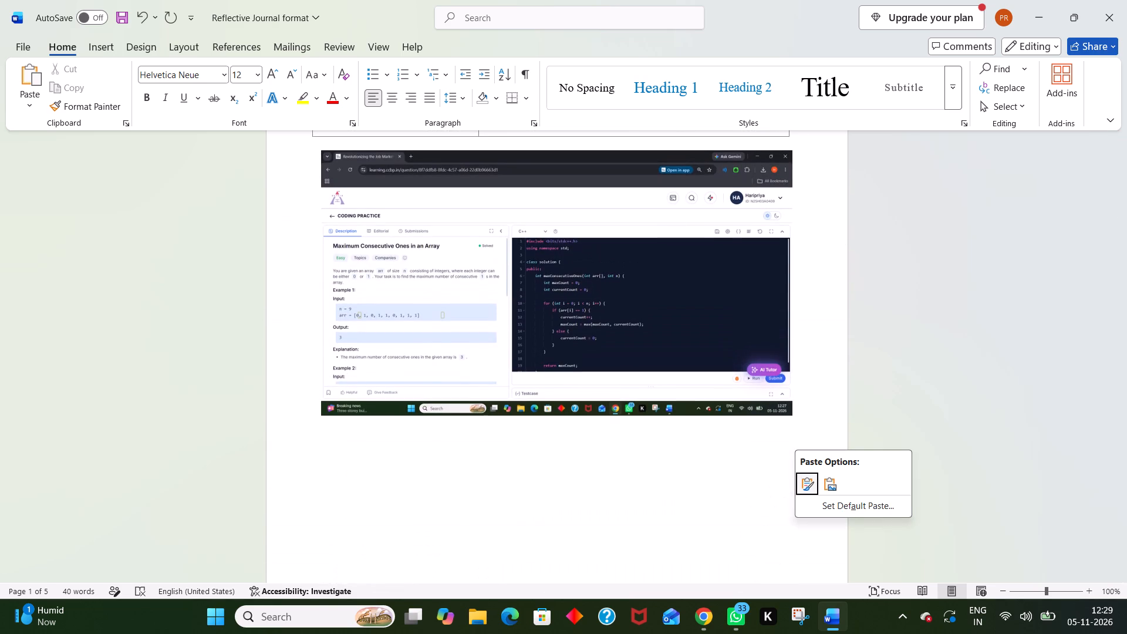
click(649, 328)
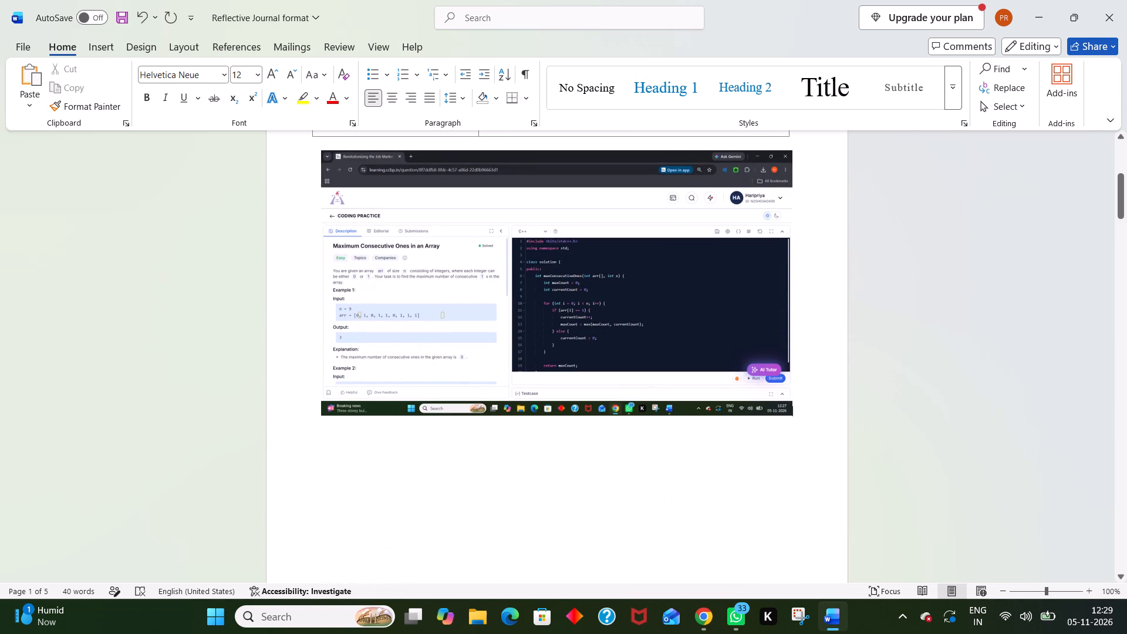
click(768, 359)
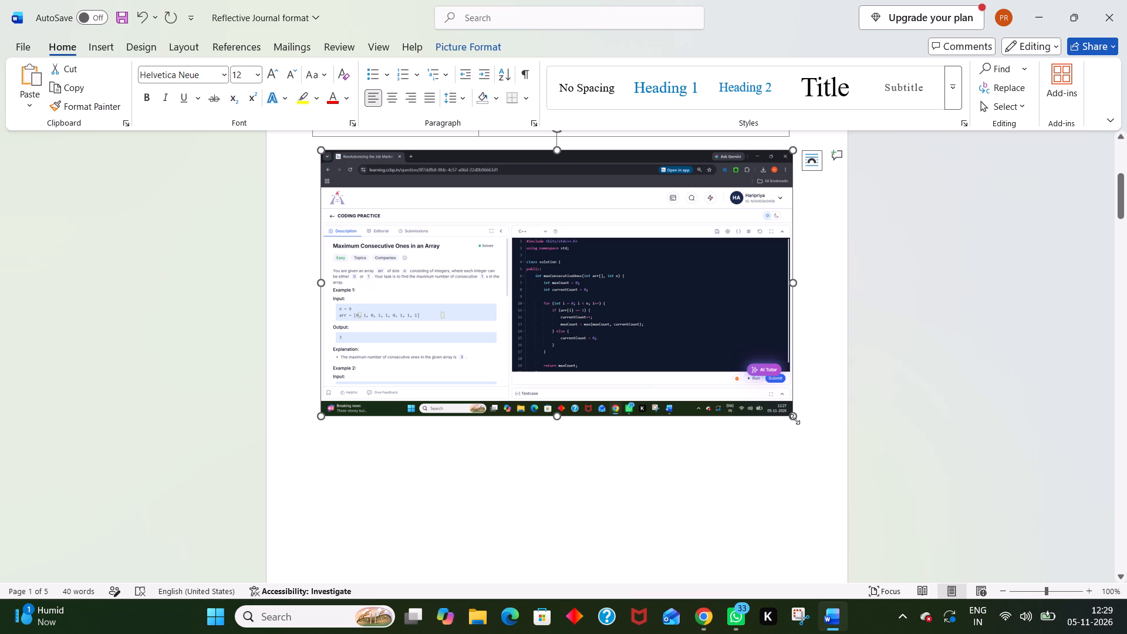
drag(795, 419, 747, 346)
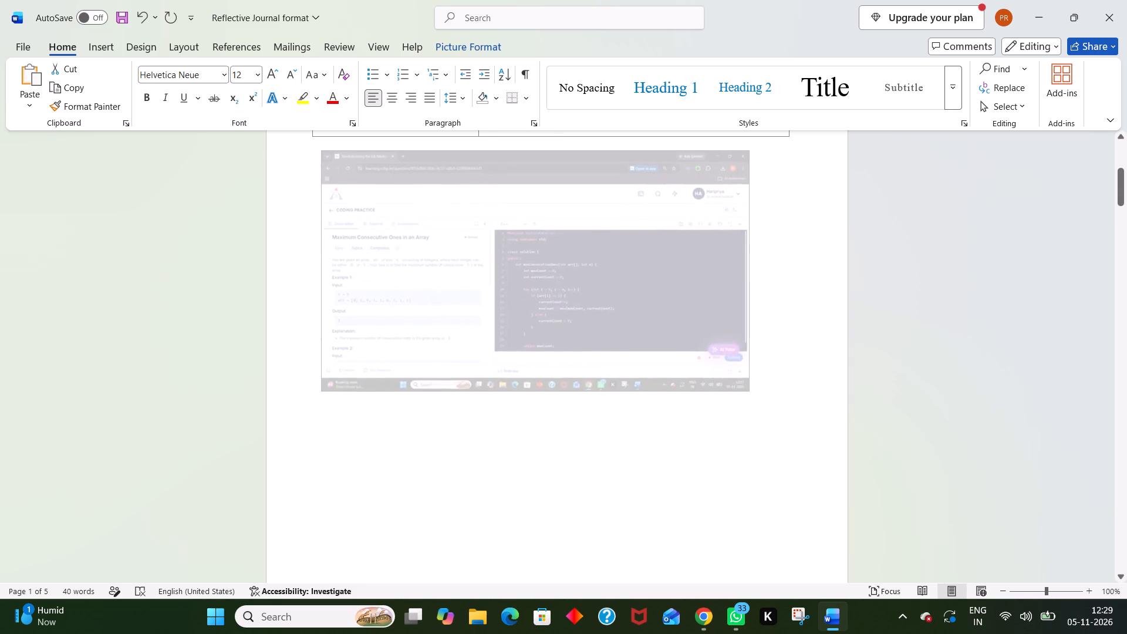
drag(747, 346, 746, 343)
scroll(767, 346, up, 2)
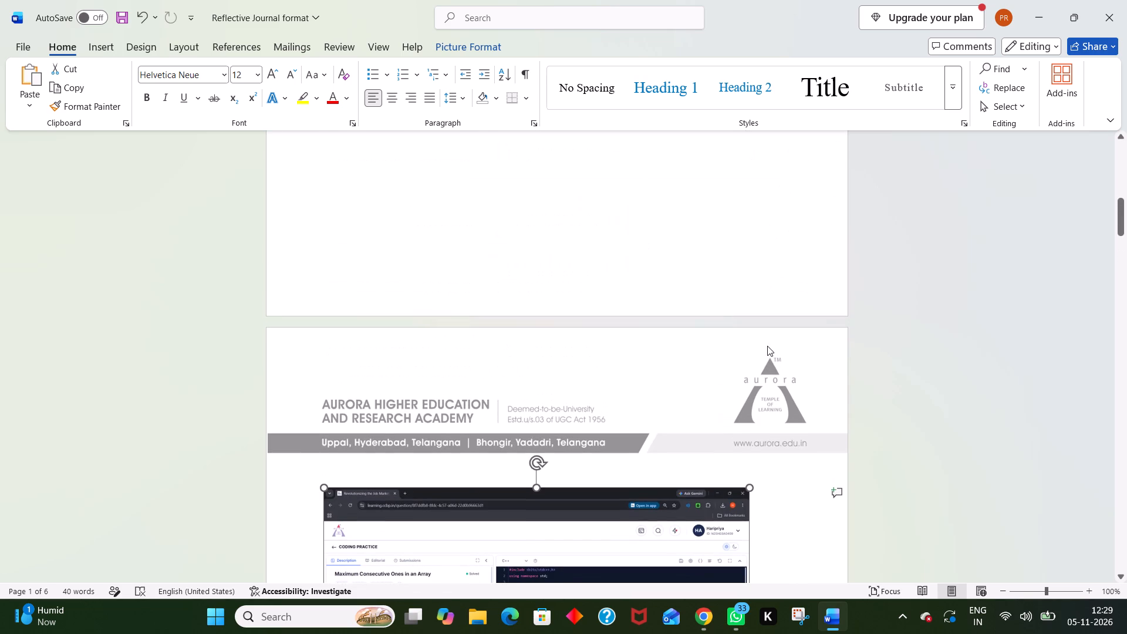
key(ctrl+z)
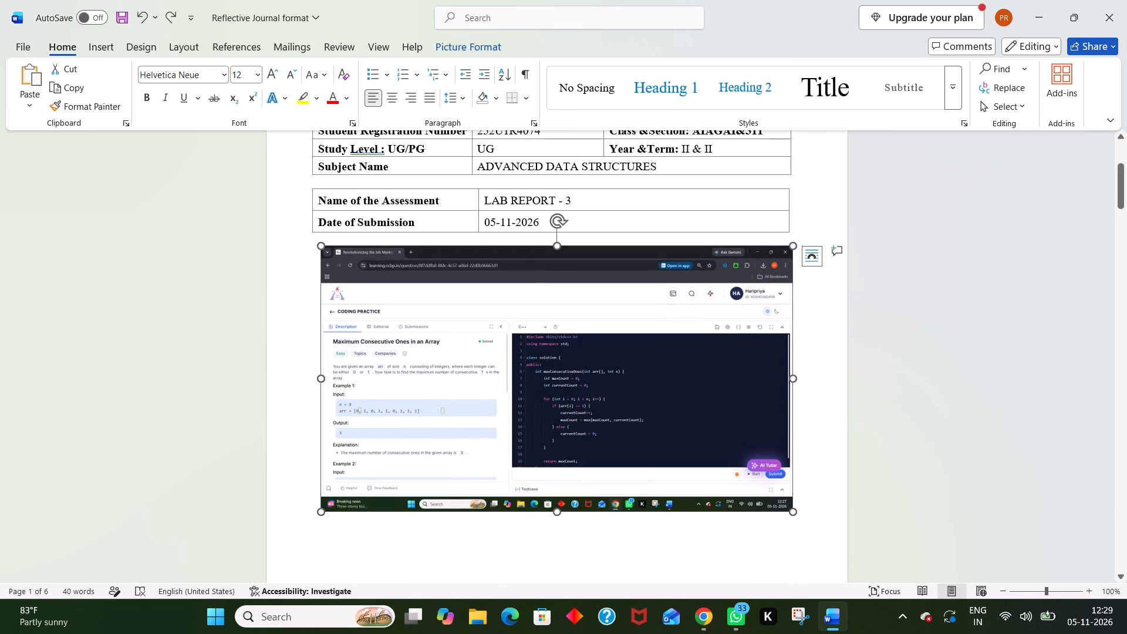
Switch to Chrome and run the C++ solution for Maximum Consecutive Ones in an Array.
scroll(741, 383, down, 4)
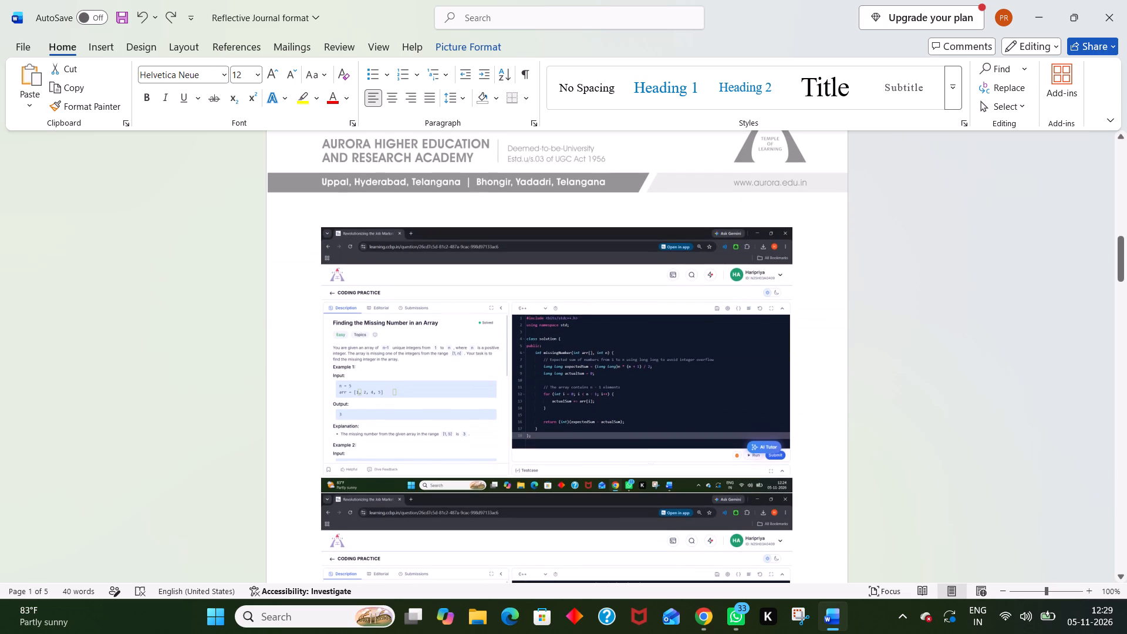
click(710, 552)
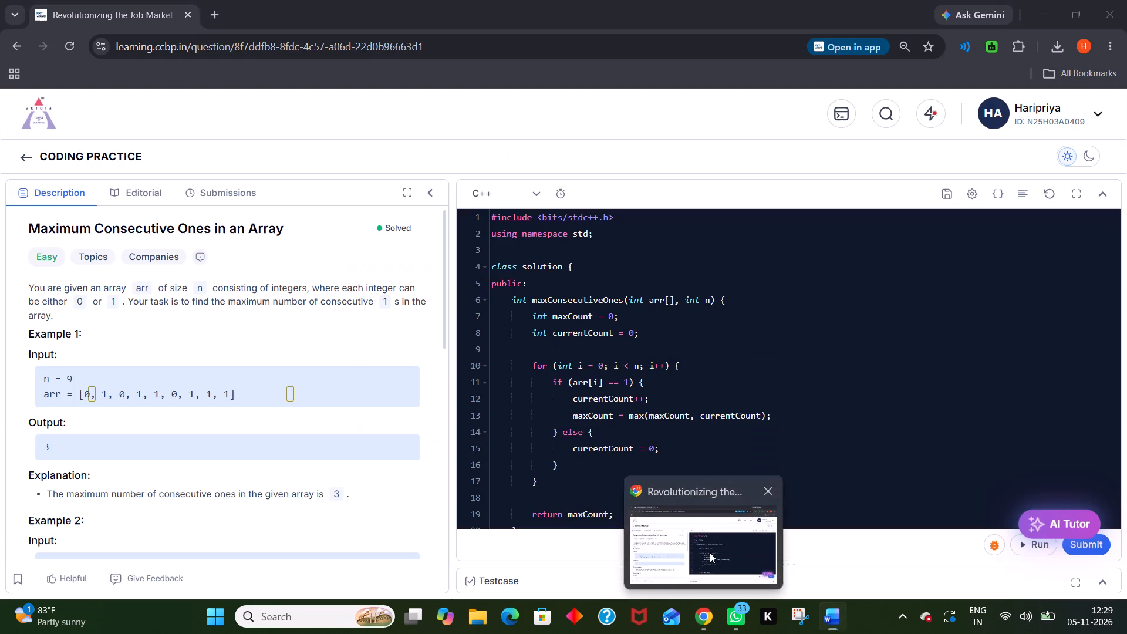
click(1040, 544)
Capture a full-screen screenshot of the Maximum Consecutive Ones page with the end of the code and the completed test case results.
scroll(796, 339, down, 11)
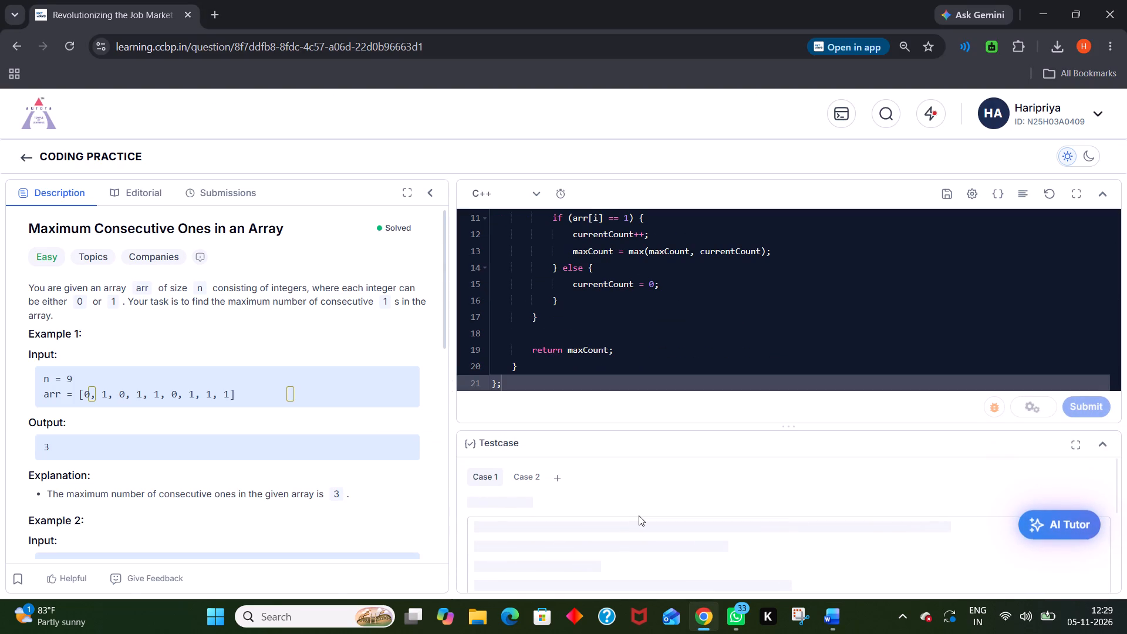
key(Print)
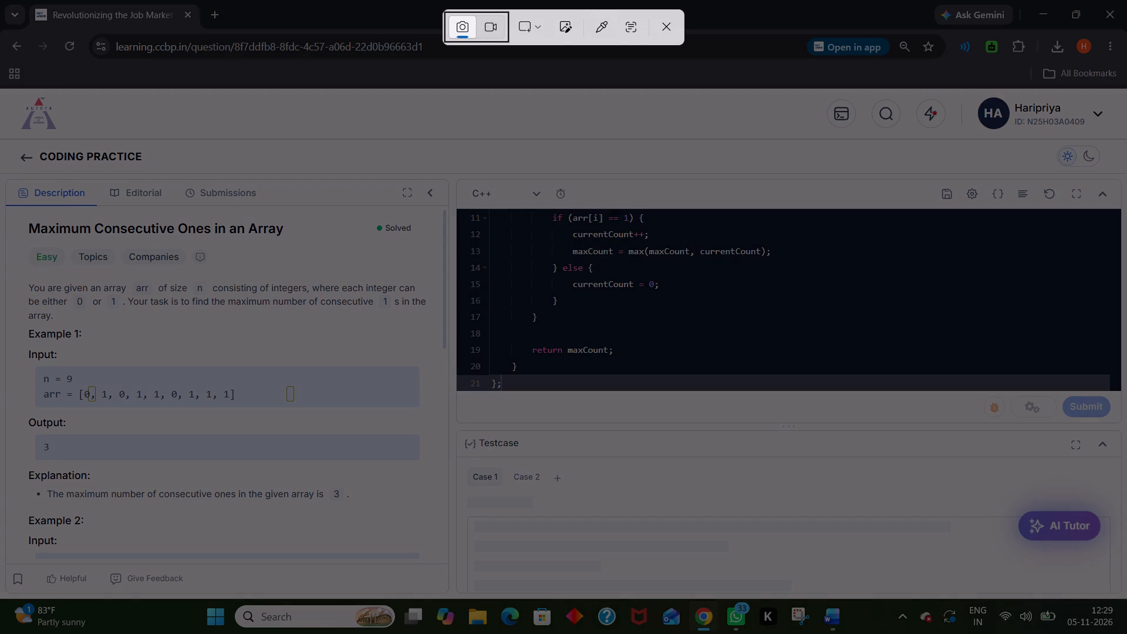
click(664, 24)
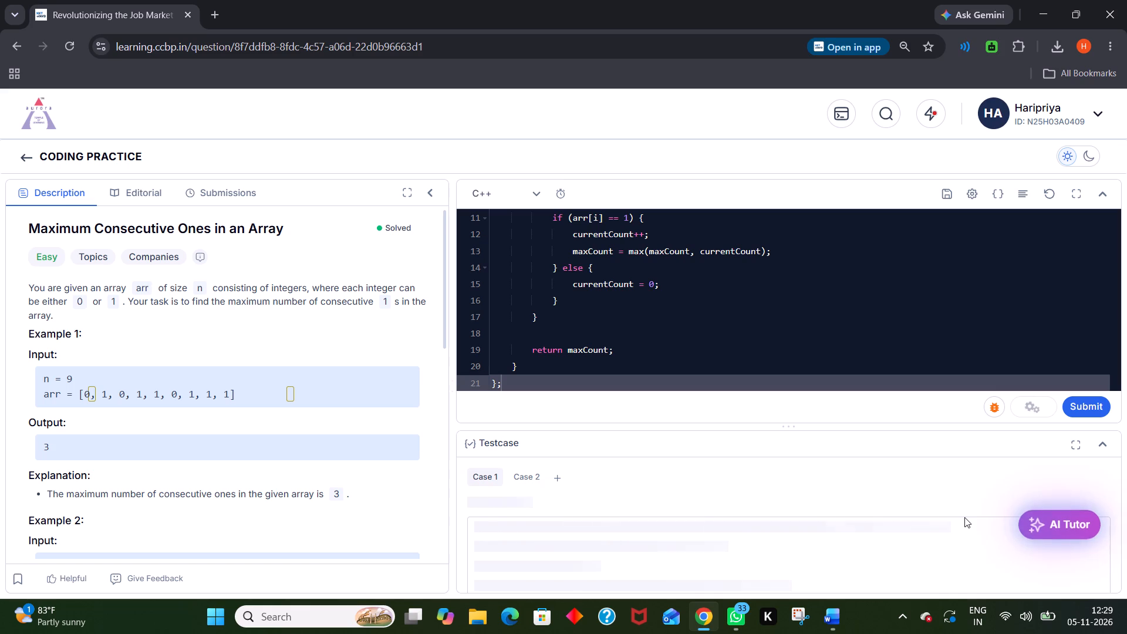
key(Print)
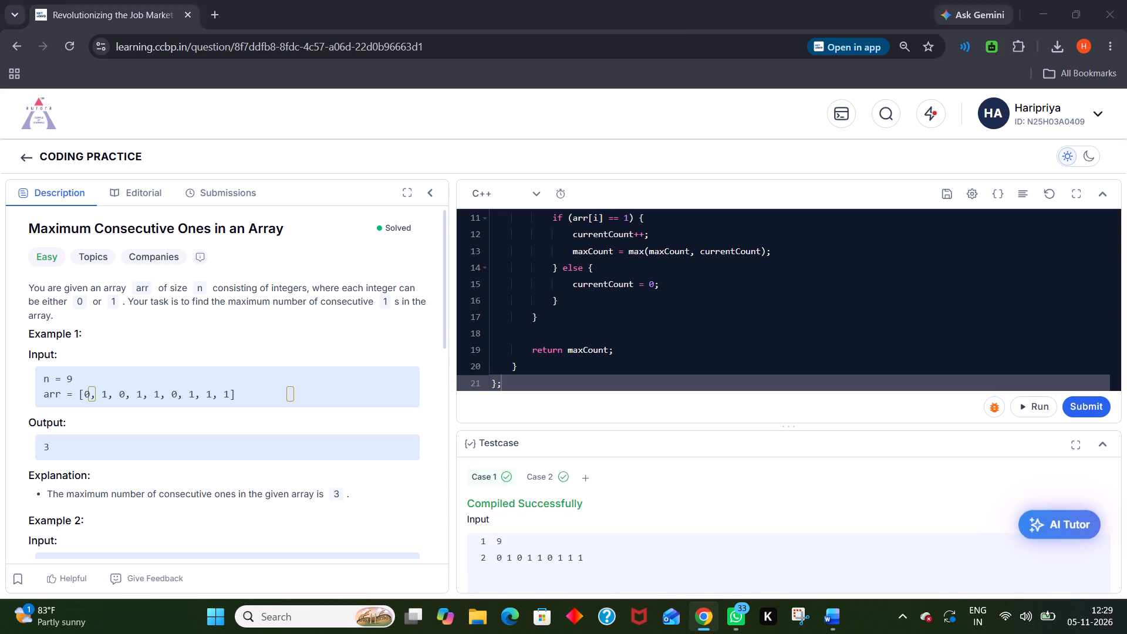
click(530, 30)
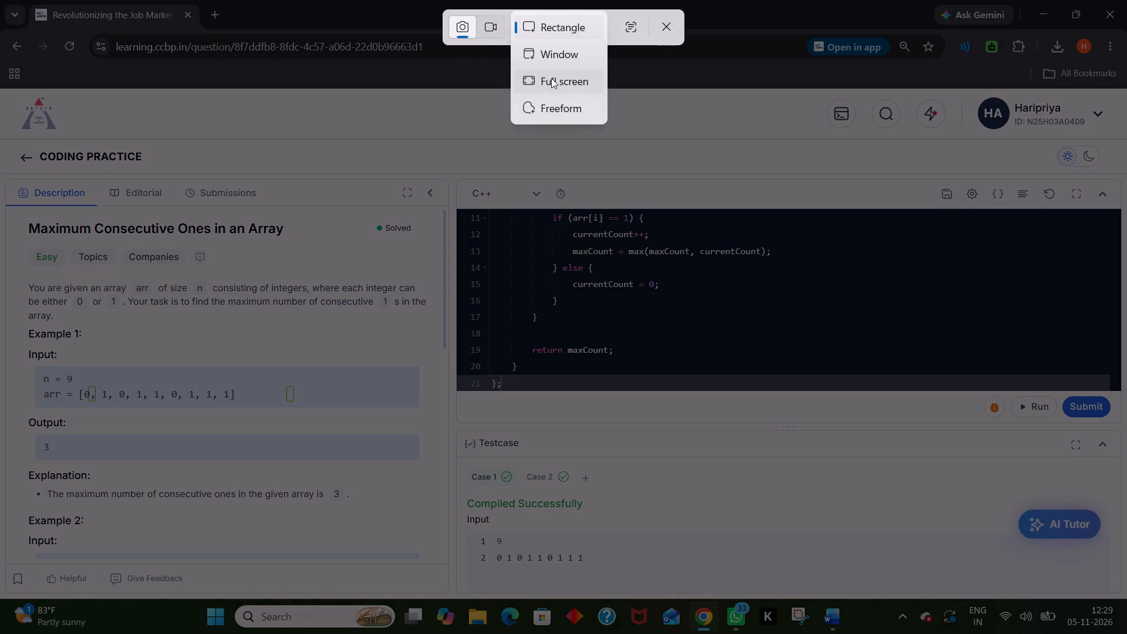
click(551, 78)
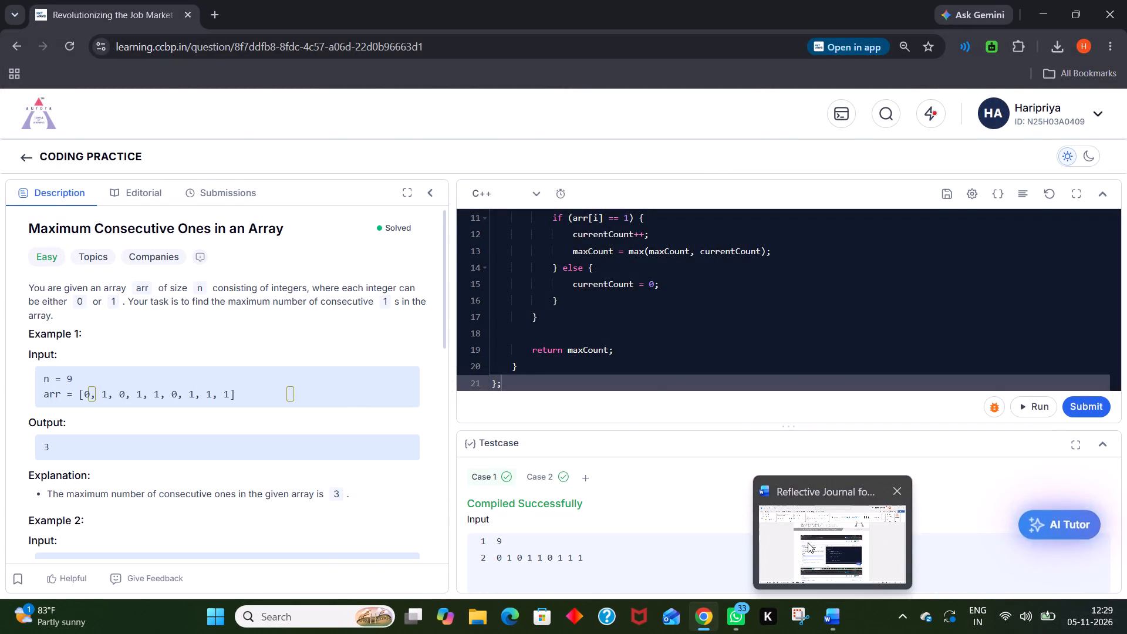
Switch back to the lab report document in Word.
click(808, 542)
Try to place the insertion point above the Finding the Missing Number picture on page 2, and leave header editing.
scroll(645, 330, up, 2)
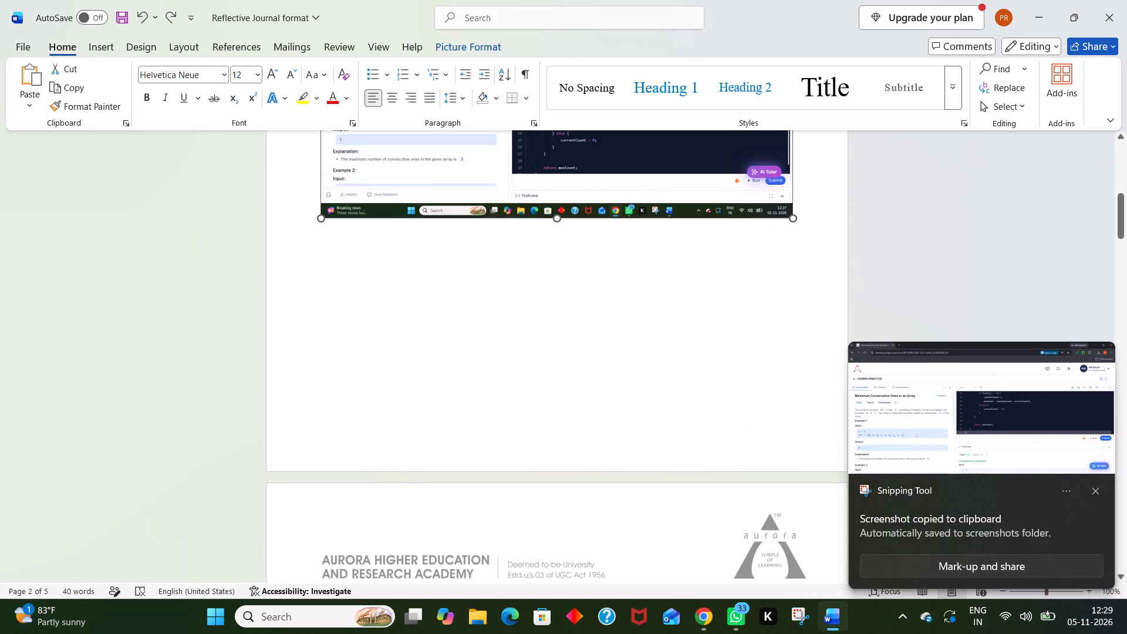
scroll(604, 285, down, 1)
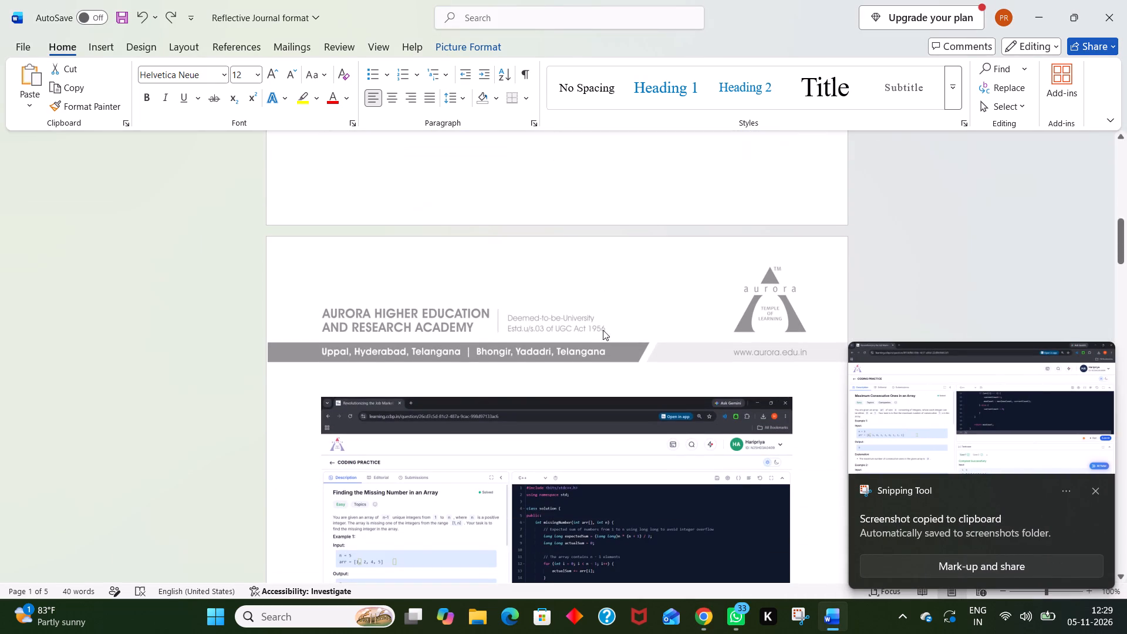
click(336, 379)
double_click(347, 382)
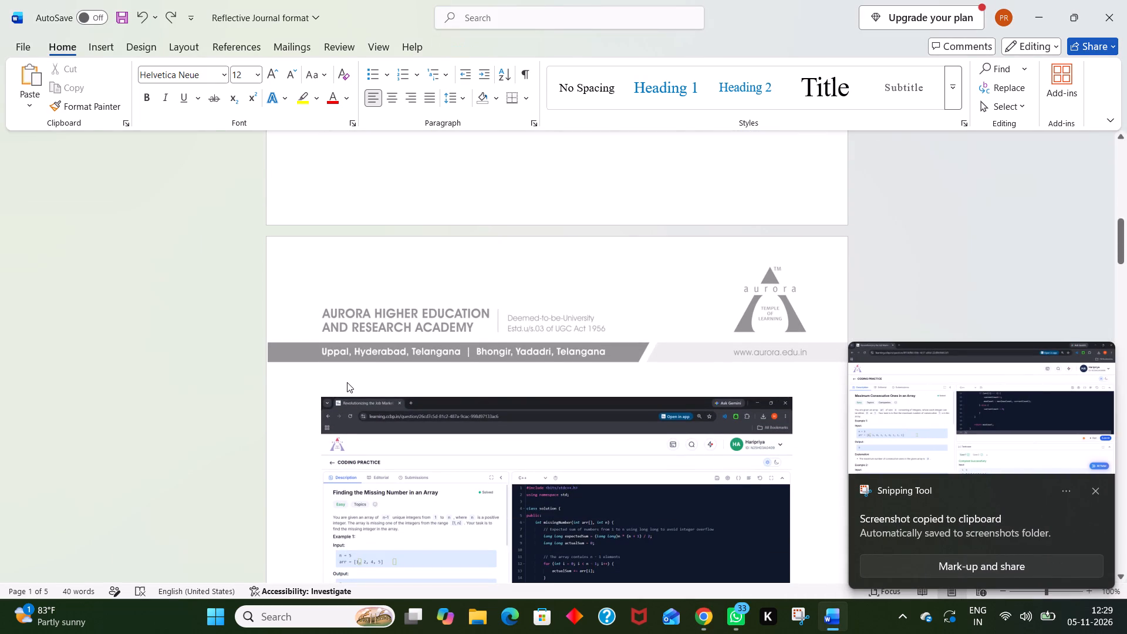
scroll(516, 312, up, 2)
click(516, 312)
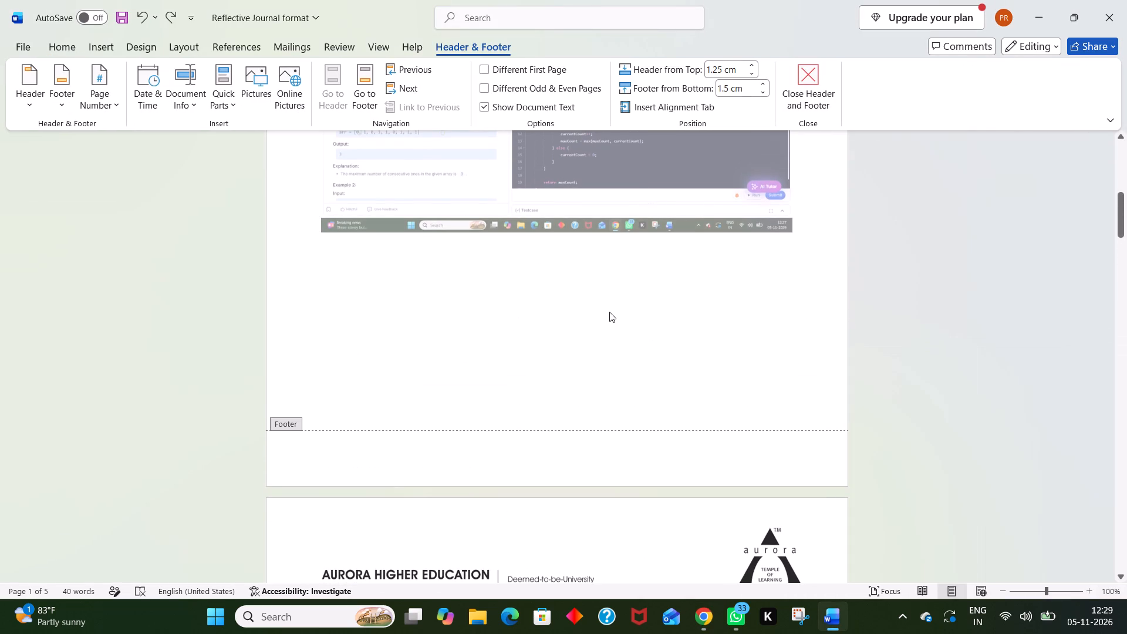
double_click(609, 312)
Stretch the Maximum Consecutive Ones picture on page 1 taller, extending its lower edge into the empty space beneath it.
scroll(671, 270, up, 1)
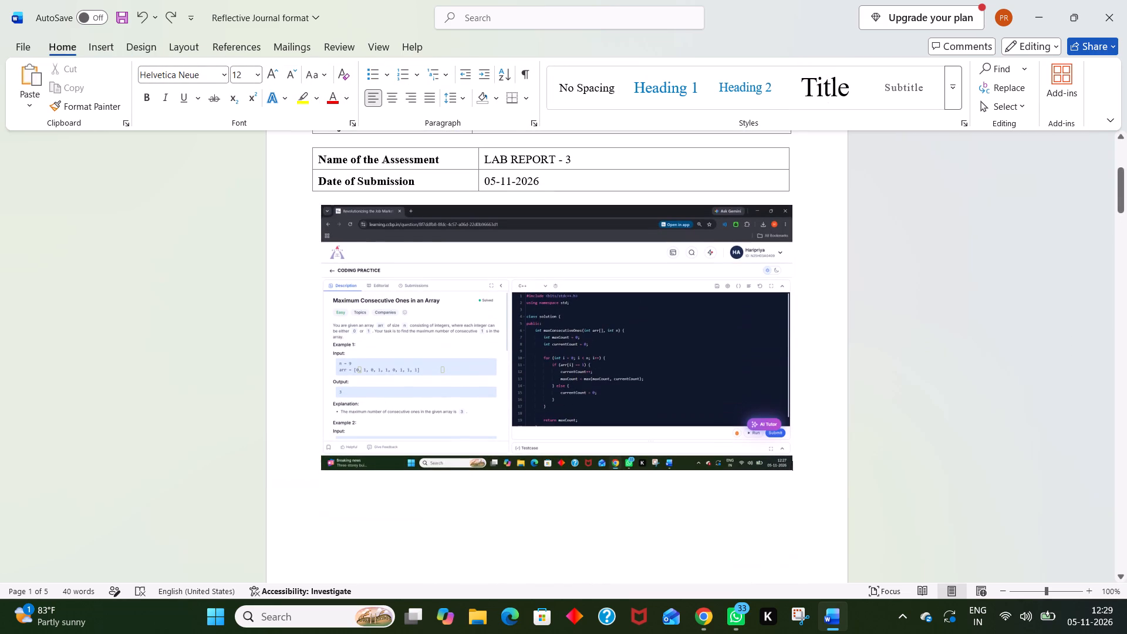
click(593, 318)
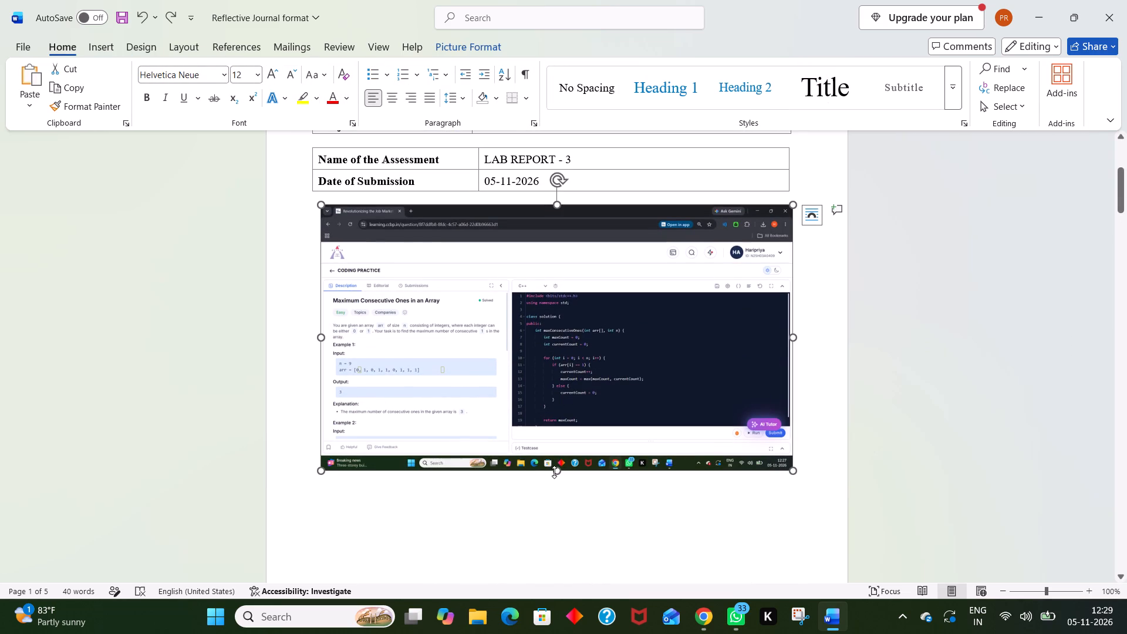
drag(554, 472, 553, 586)
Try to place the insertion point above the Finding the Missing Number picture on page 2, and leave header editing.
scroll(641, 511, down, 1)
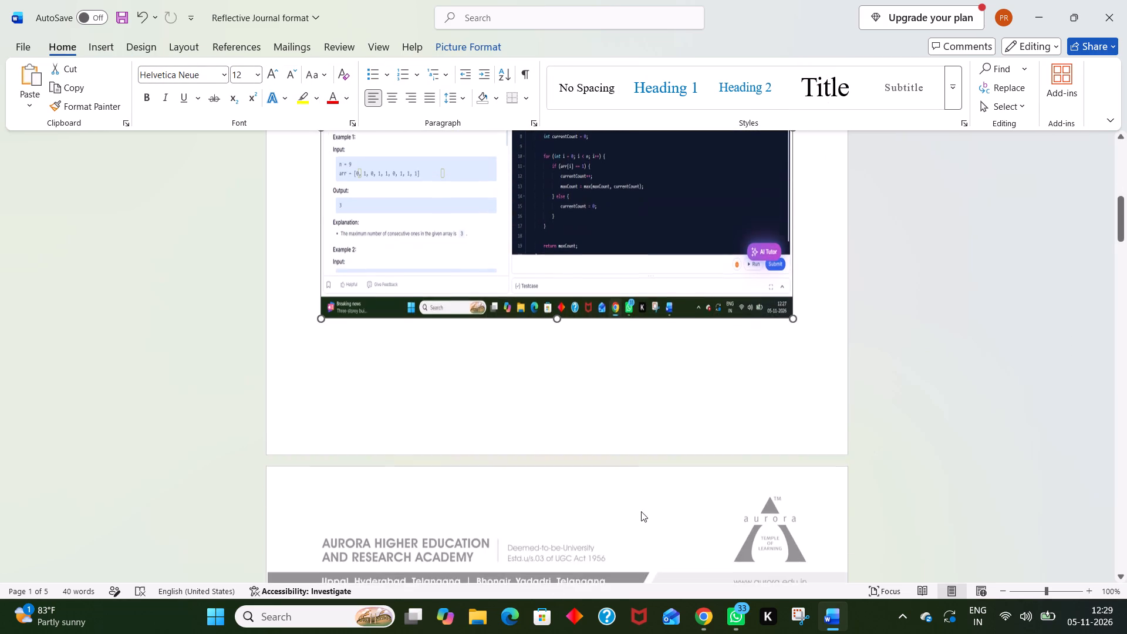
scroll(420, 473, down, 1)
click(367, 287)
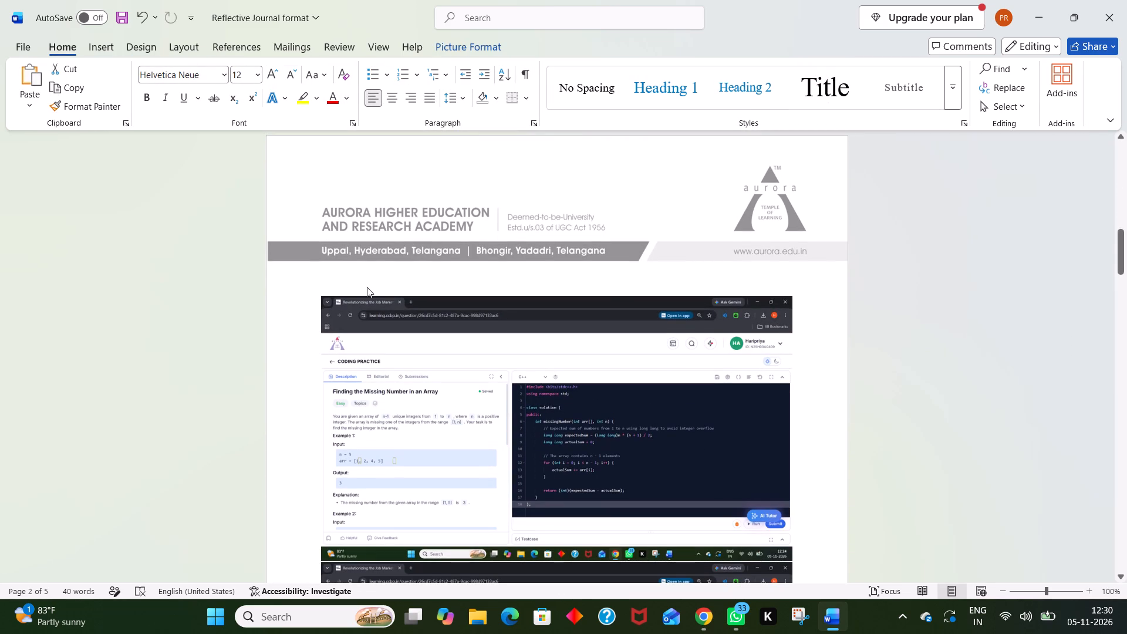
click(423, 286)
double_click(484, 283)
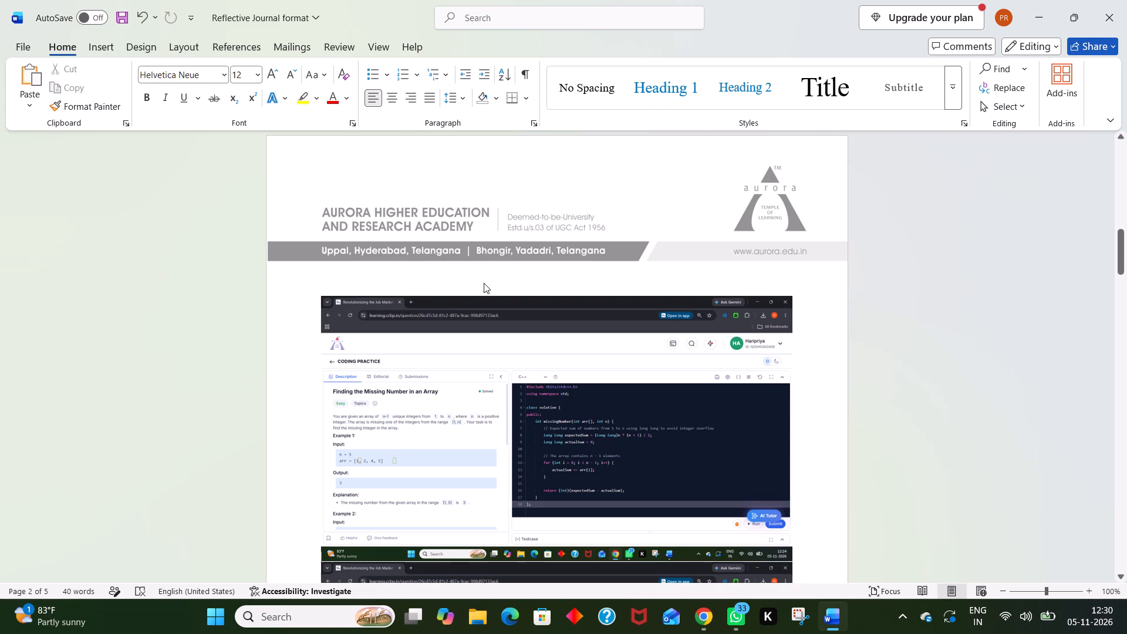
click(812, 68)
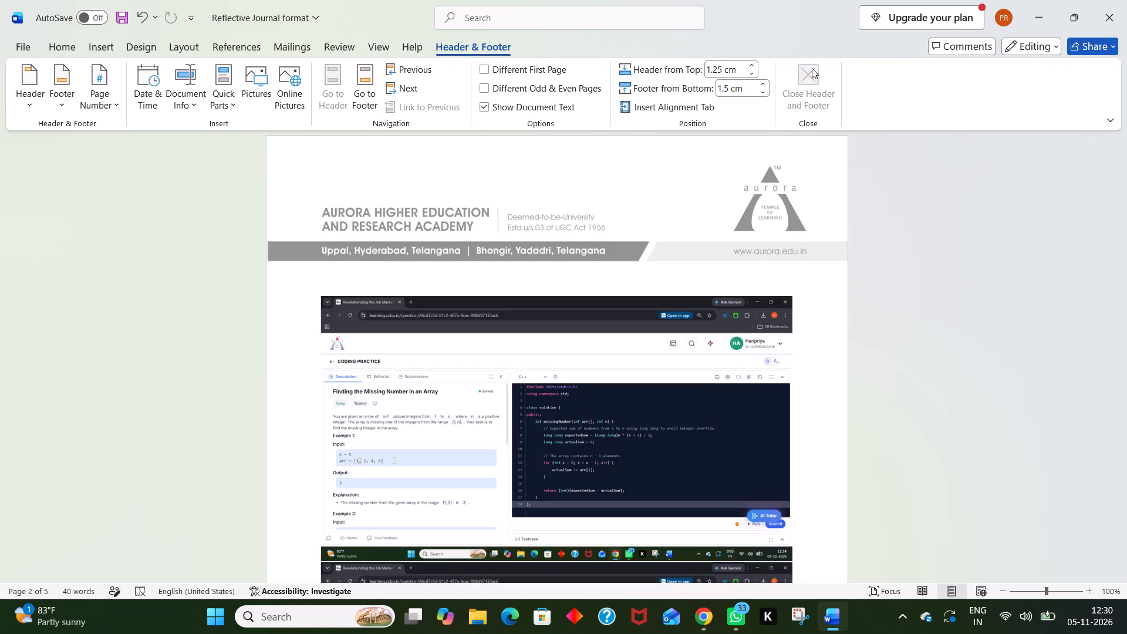
Paste the captured Maximum Consecutive Ones test results screenshot directly after the Maximum Consecutive Ones picture on page 1.
scroll(703, 248, up, 2)
click(797, 382)
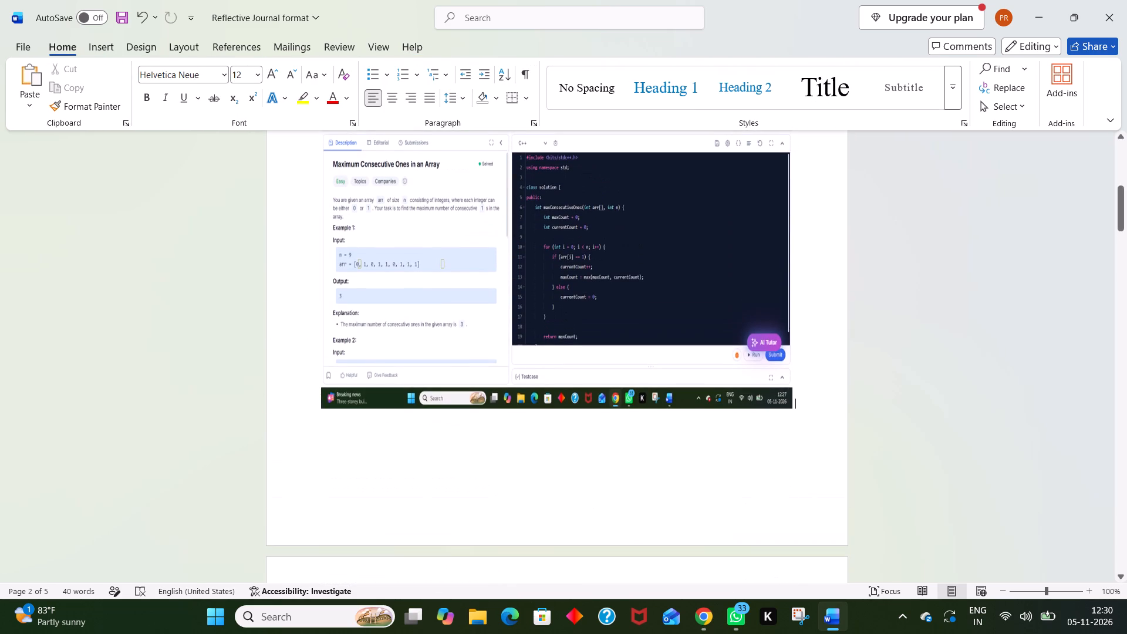
key(ctrl+v)
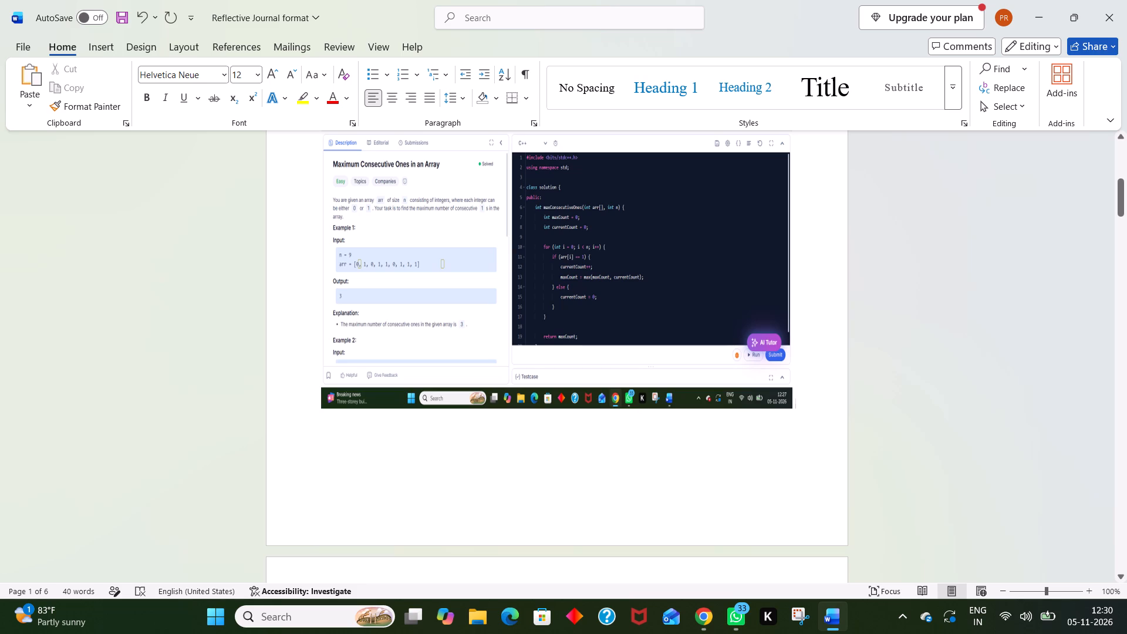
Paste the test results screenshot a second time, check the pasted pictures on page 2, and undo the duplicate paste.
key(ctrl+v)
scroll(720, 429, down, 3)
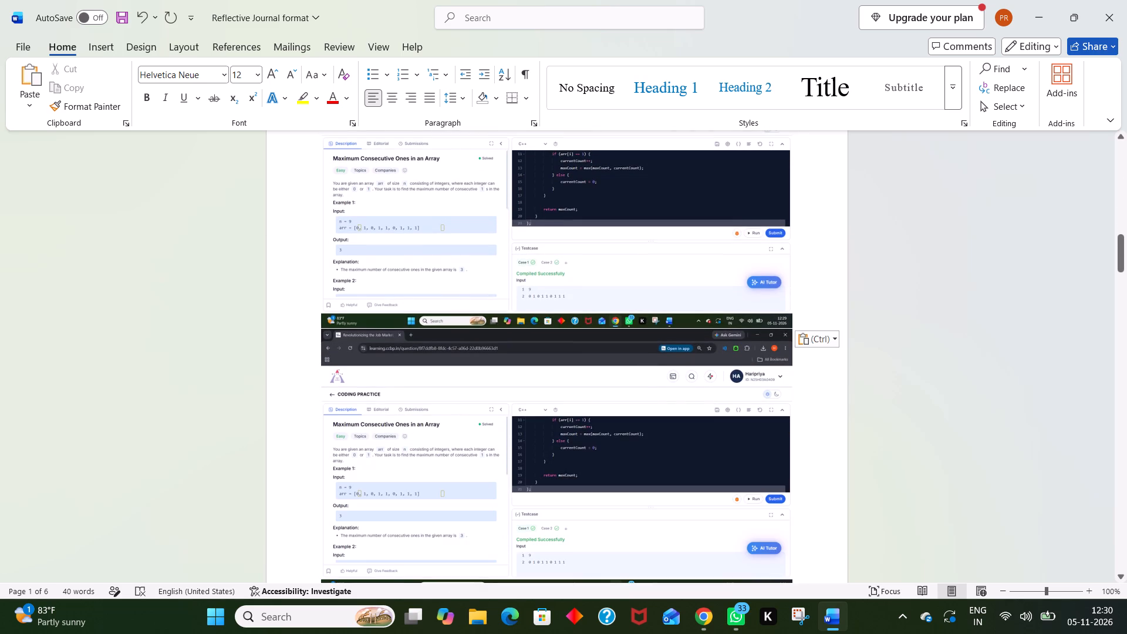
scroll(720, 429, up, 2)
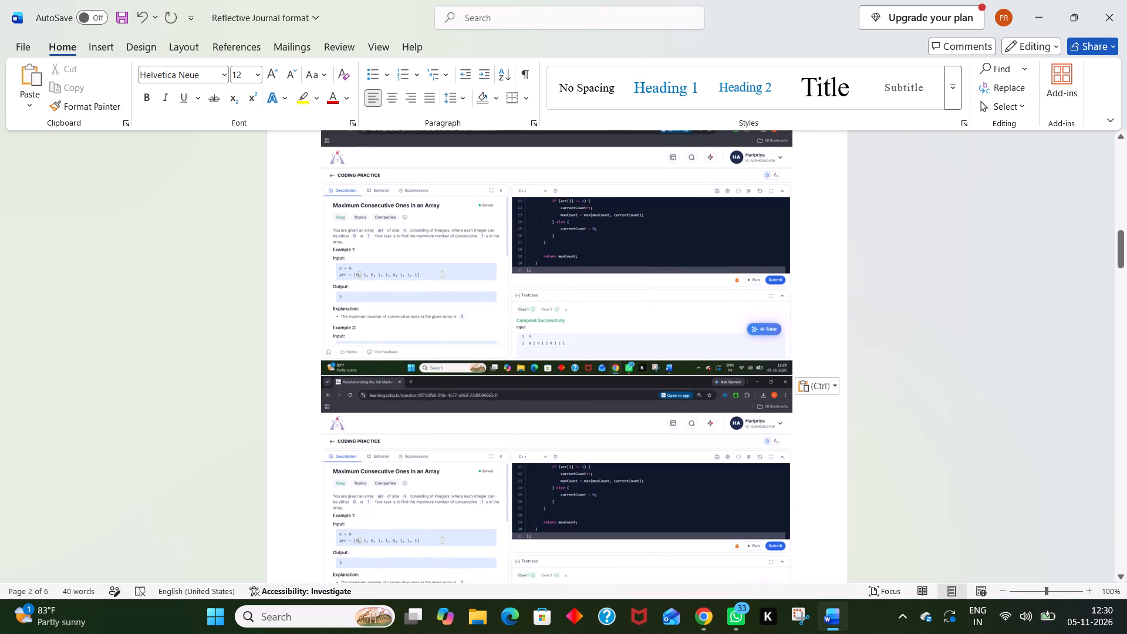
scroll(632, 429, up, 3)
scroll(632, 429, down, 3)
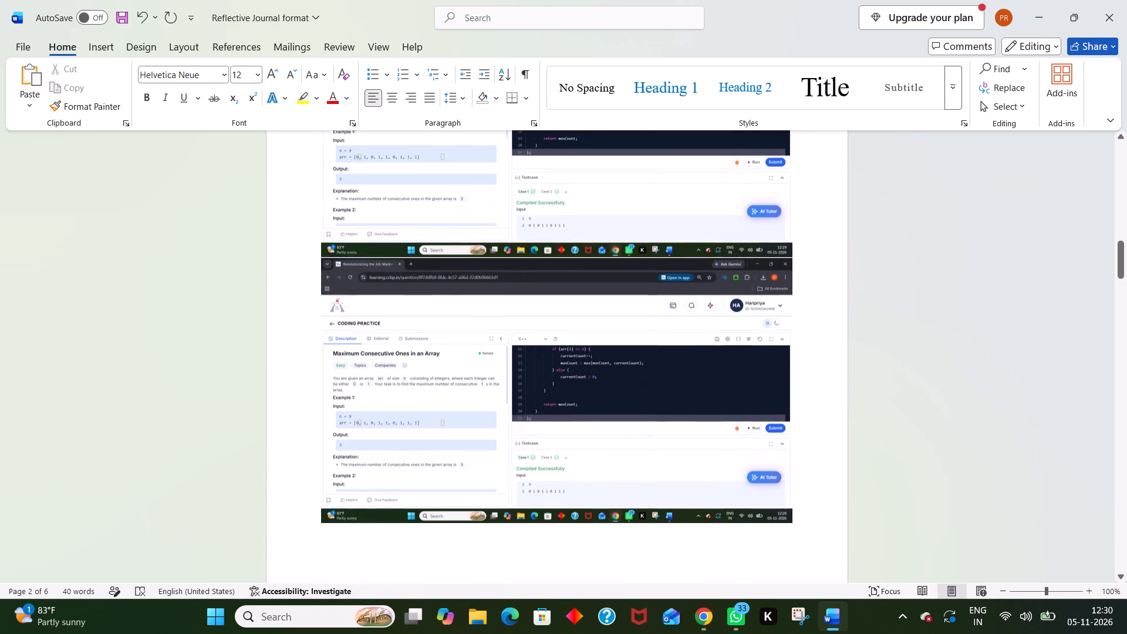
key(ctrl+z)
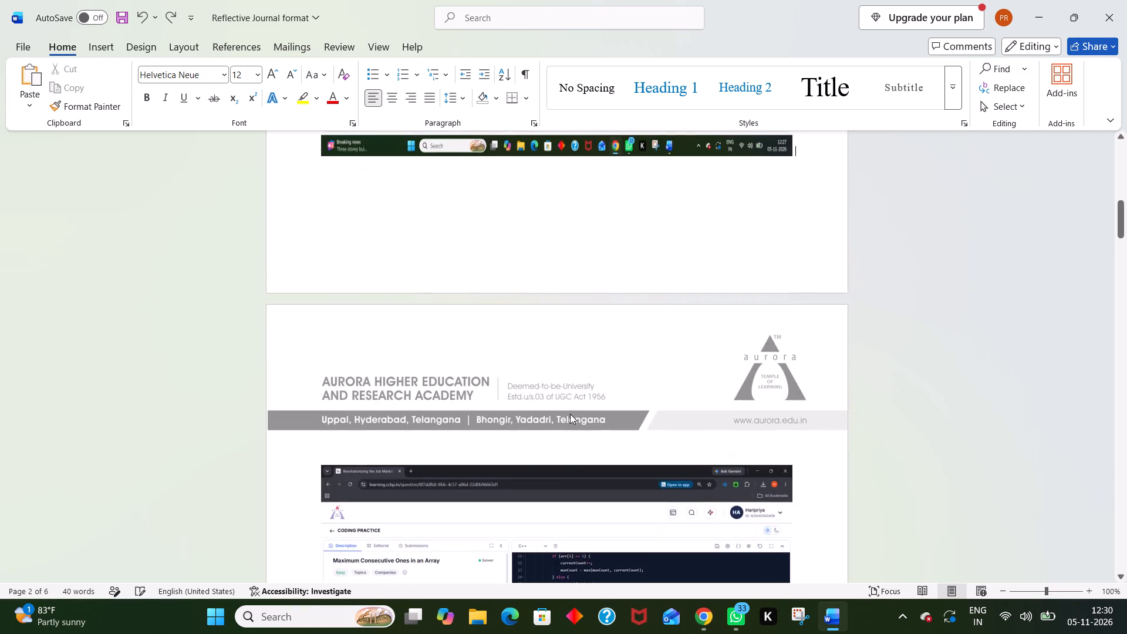
Reduce the height of the Maximum Consecutive Ones picture on page 1 by raising its lower edge.
scroll(570, 414, down, 7)
scroll(570, 414, up, 10)
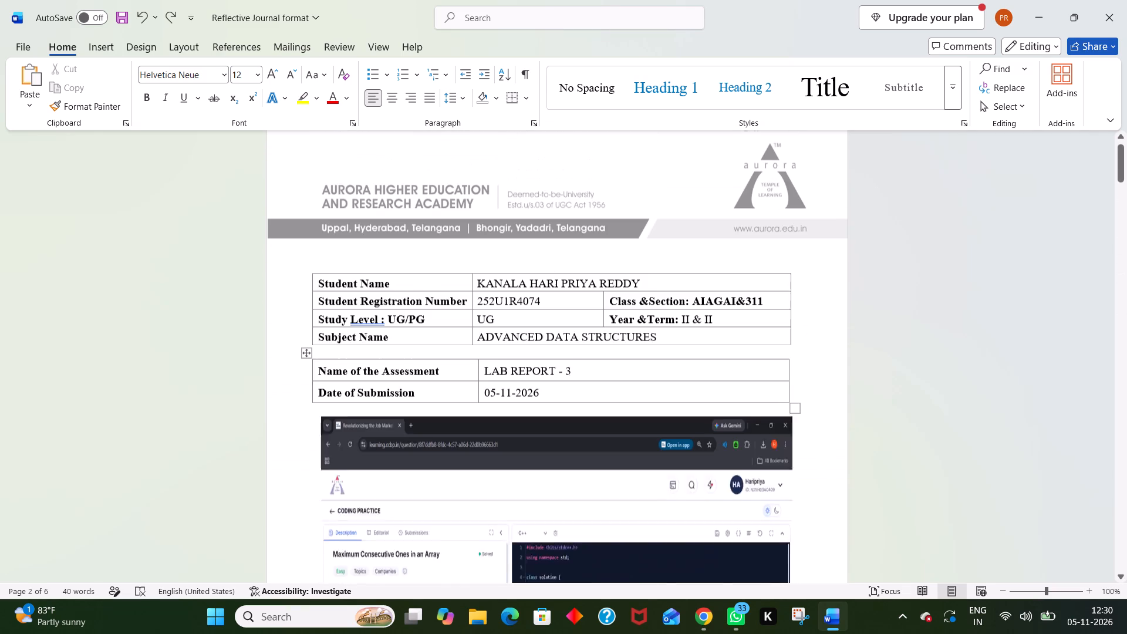
scroll(570, 414, up, 15)
scroll(516, 361, down, 1)
drag(582, 438, 565, 541)
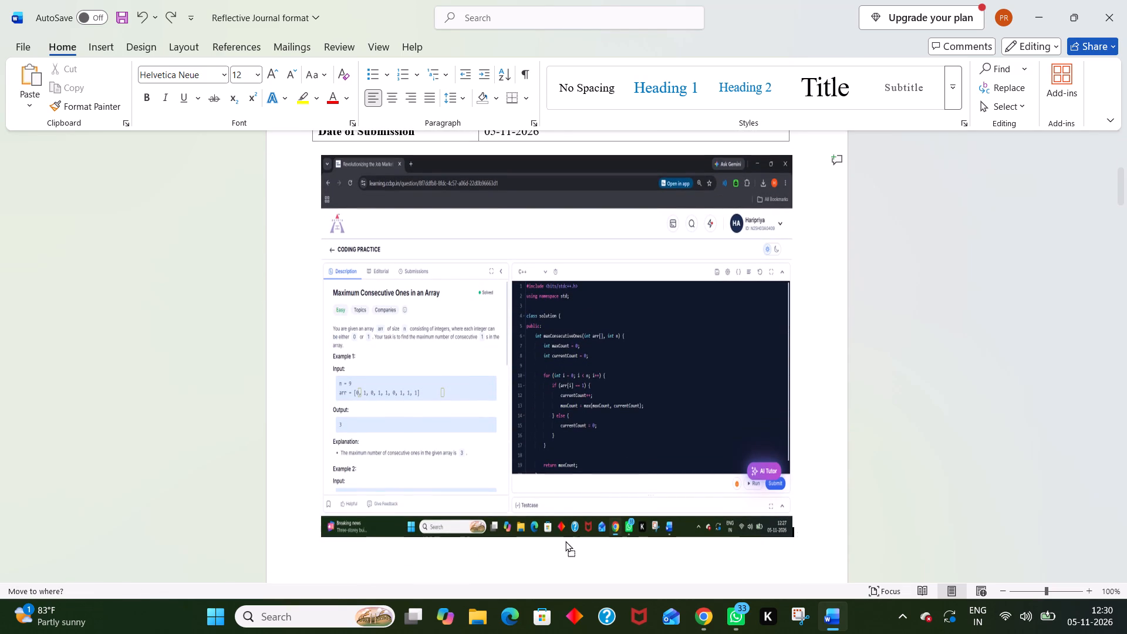
drag(565, 541, 555, 534)
click(555, 534)
drag(559, 537, 552, 515)
drag(552, 515, 554, 485)
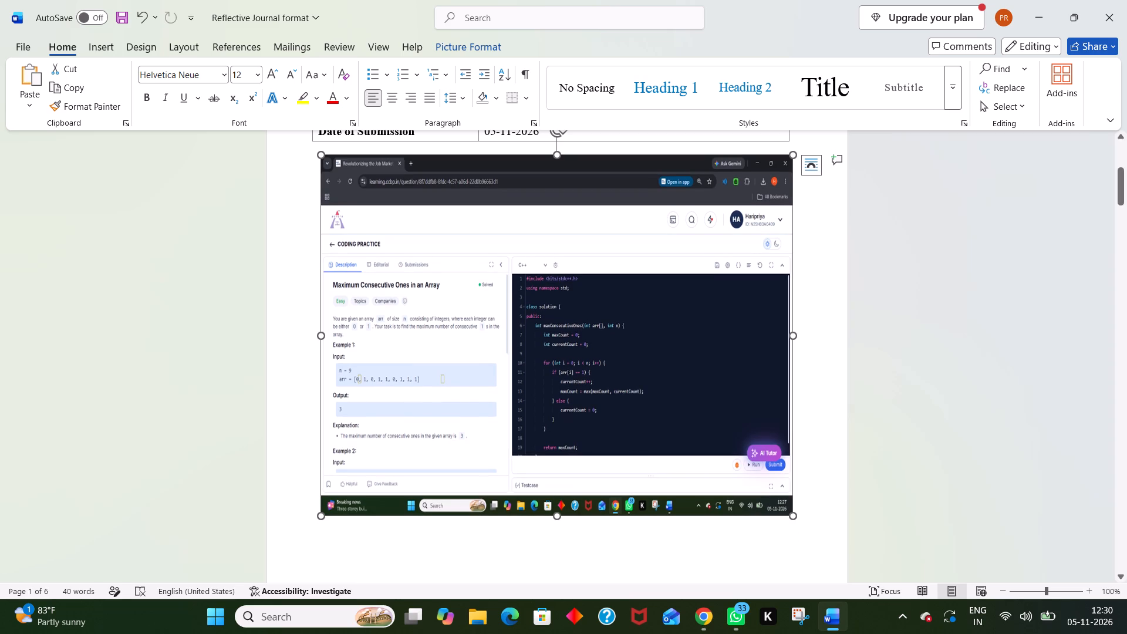
drag(555, 513, 552, 481)
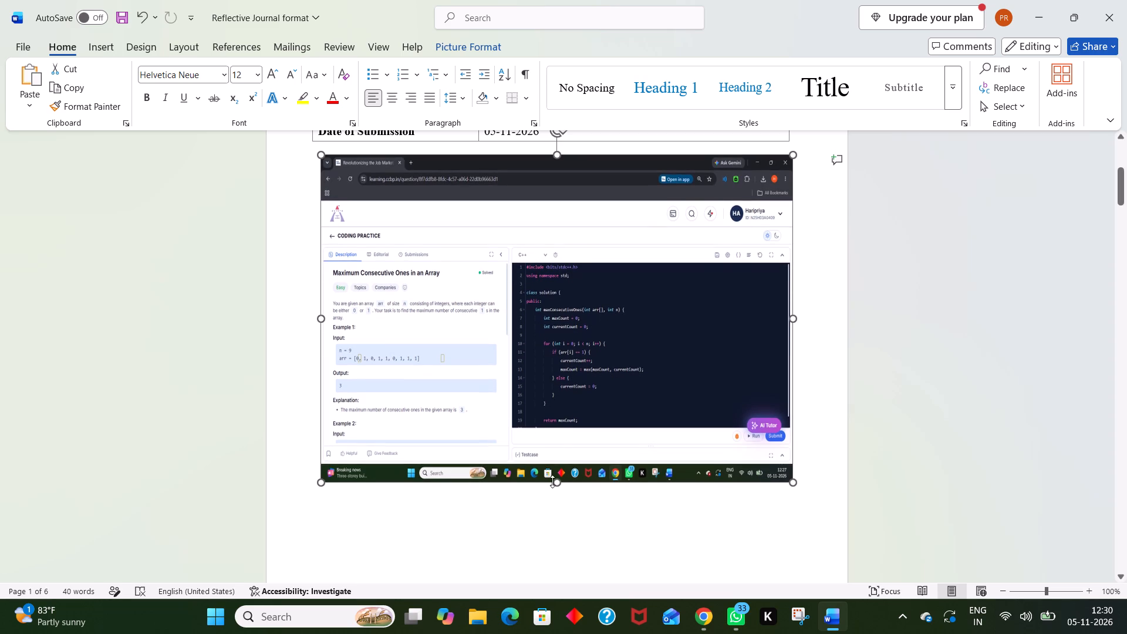
Review the page 1 layout, from the letterhead and student details tables to the resized Maximum Consecutive Ones picture.
scroll(599, 404, up, 1)
scroll(599, 404, down, 1)
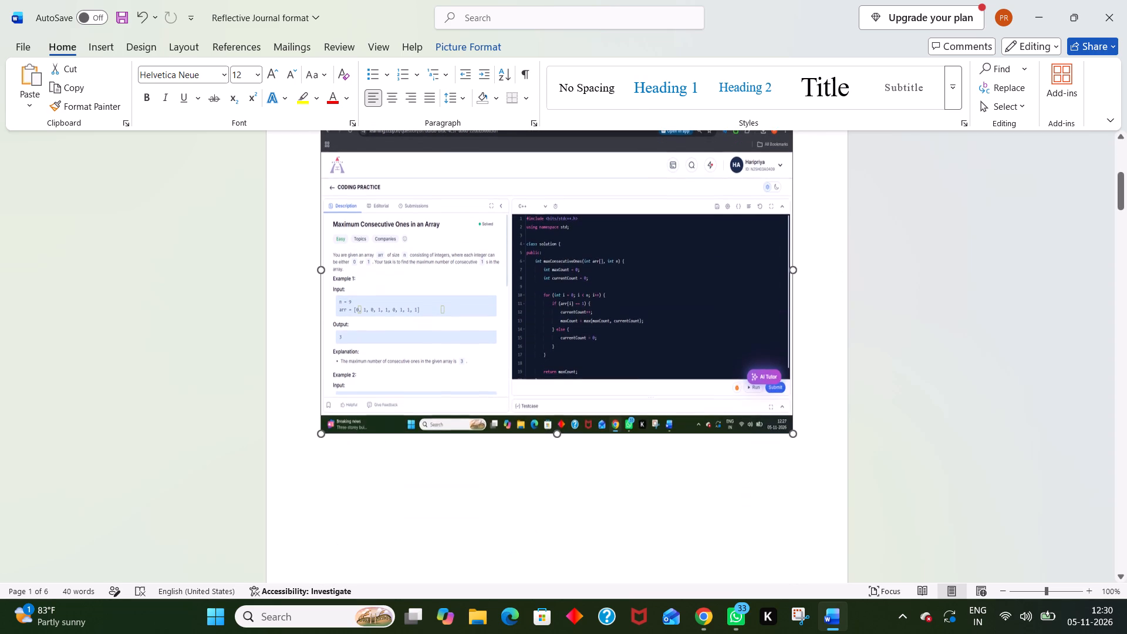
scroll(599, 404, down, 1)
scroll(599, 404, up, 2)
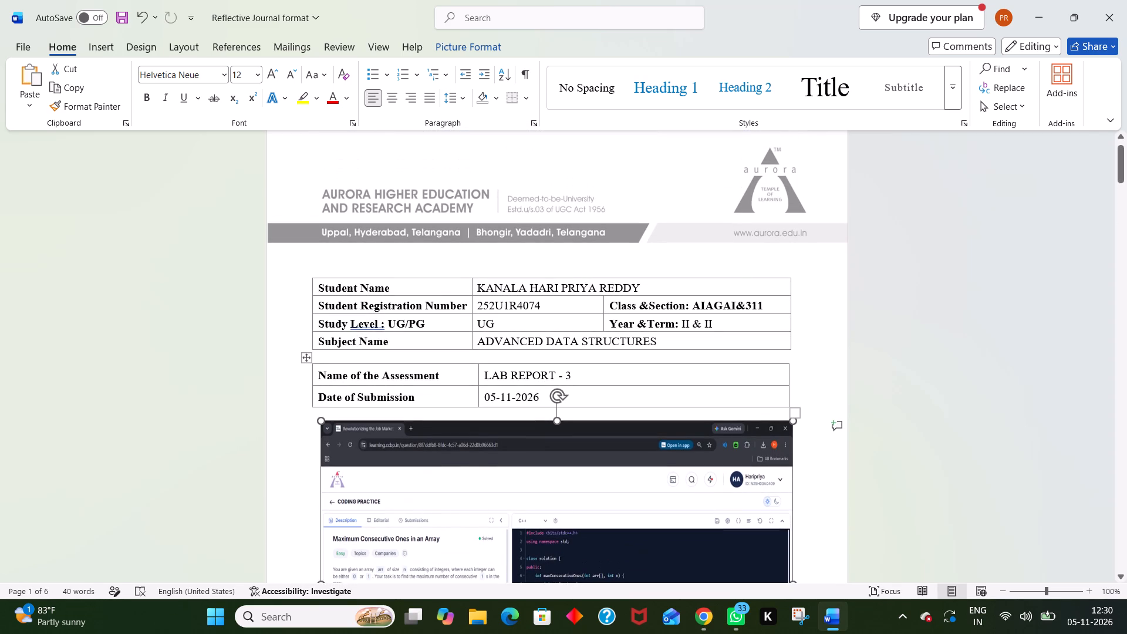
ctrl+scroll(444, 301, up, 3)
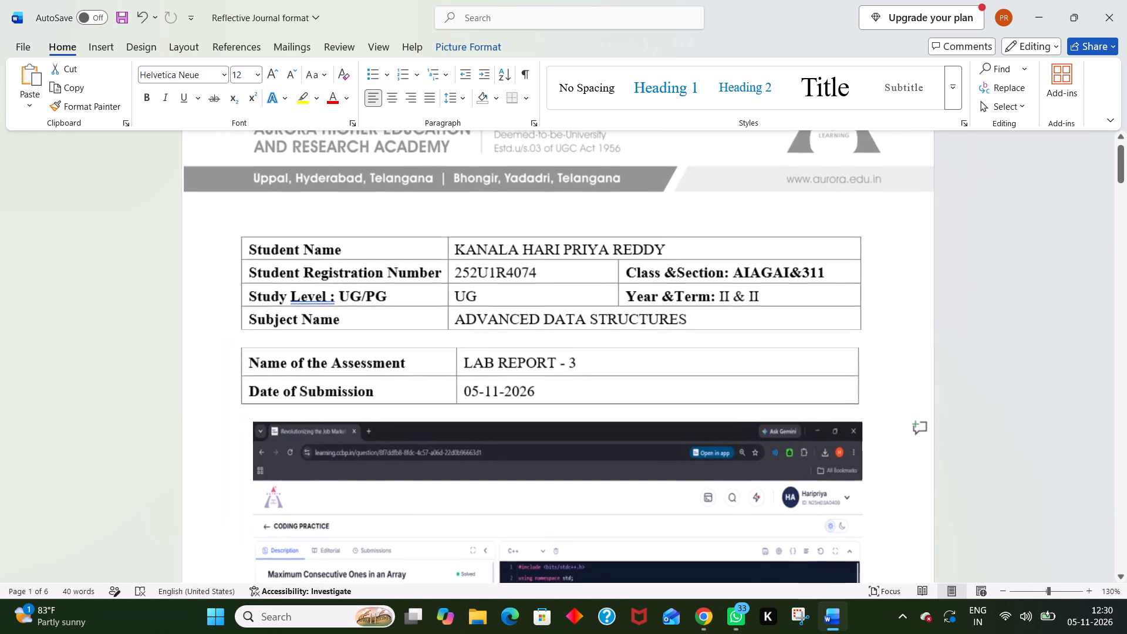
scroll(444, 301, down, 1)
ctrl+scroll(444, 301, up, 1)
ctrl+scroll(444, 301, down, 4)
scroll(444, 301, up, 1)
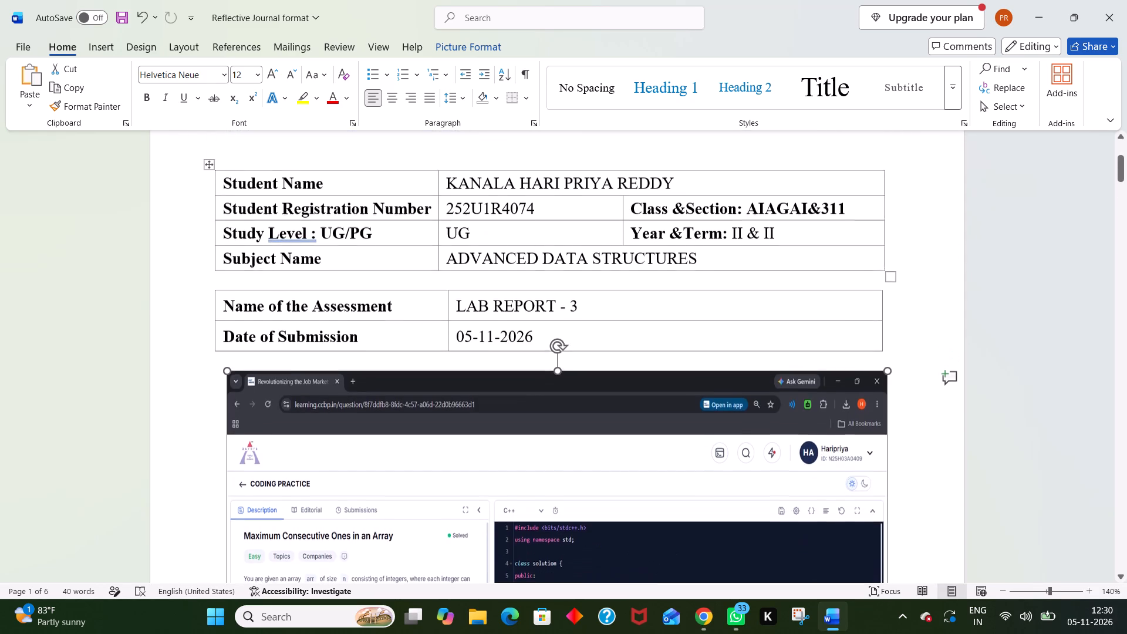
scroll(188, 188, up, 1)
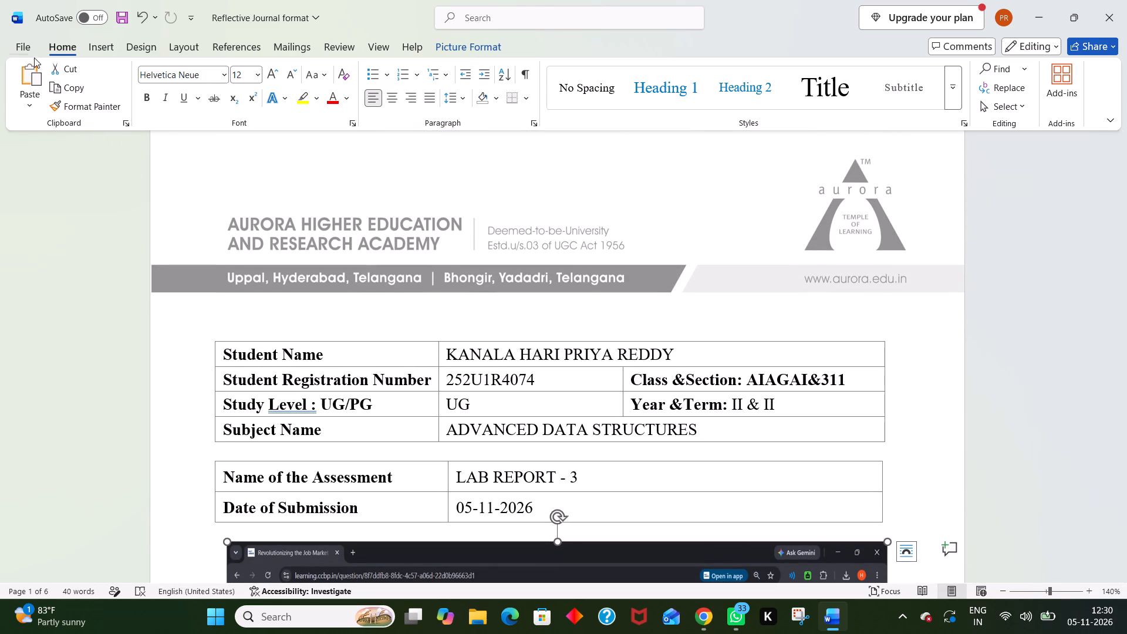
Save the report as a PDF named LAB3 in the Advanced Data Structures folder within PDF Files on the E: drive.
click(29, 52)
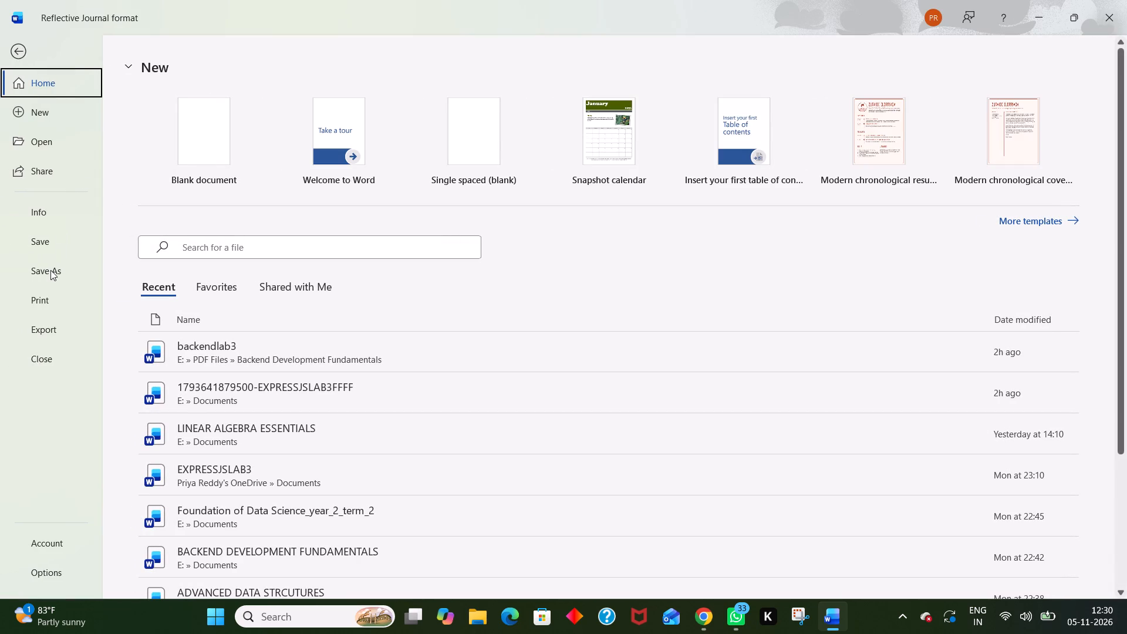
click(50, 270)
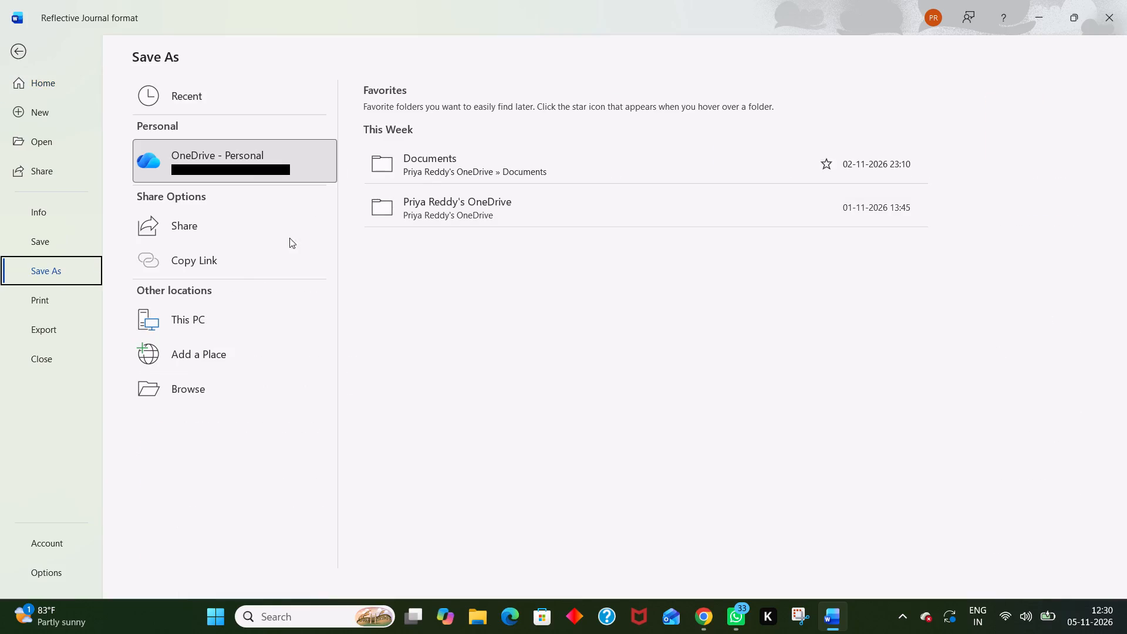
double_click(199, 317)
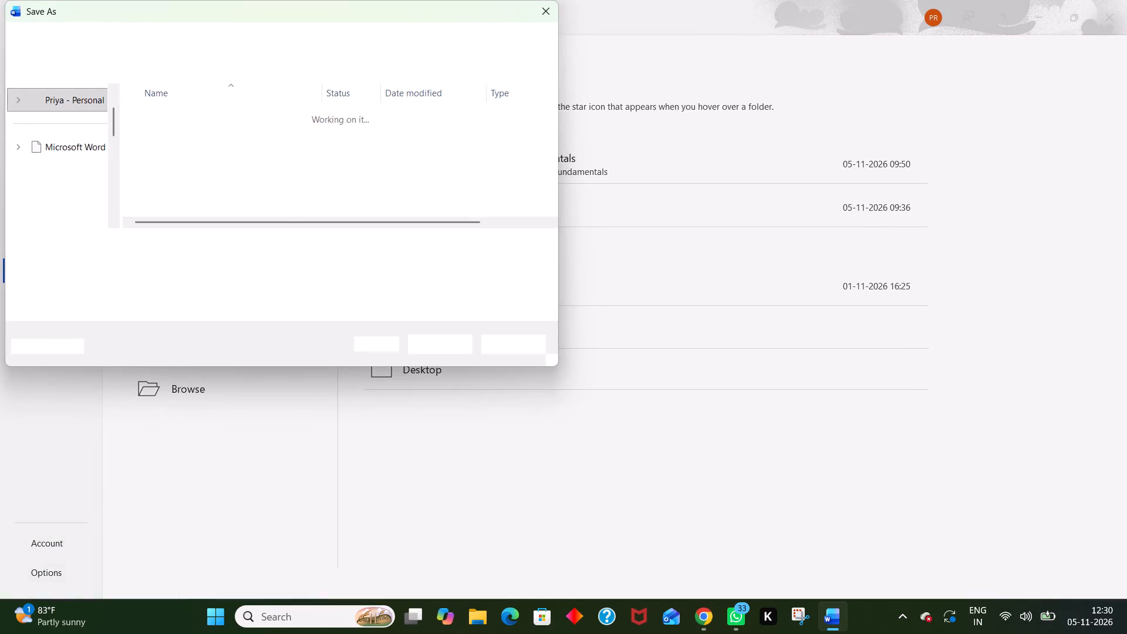
scroll(42, 197, down, 4)
double_click(66, 149)
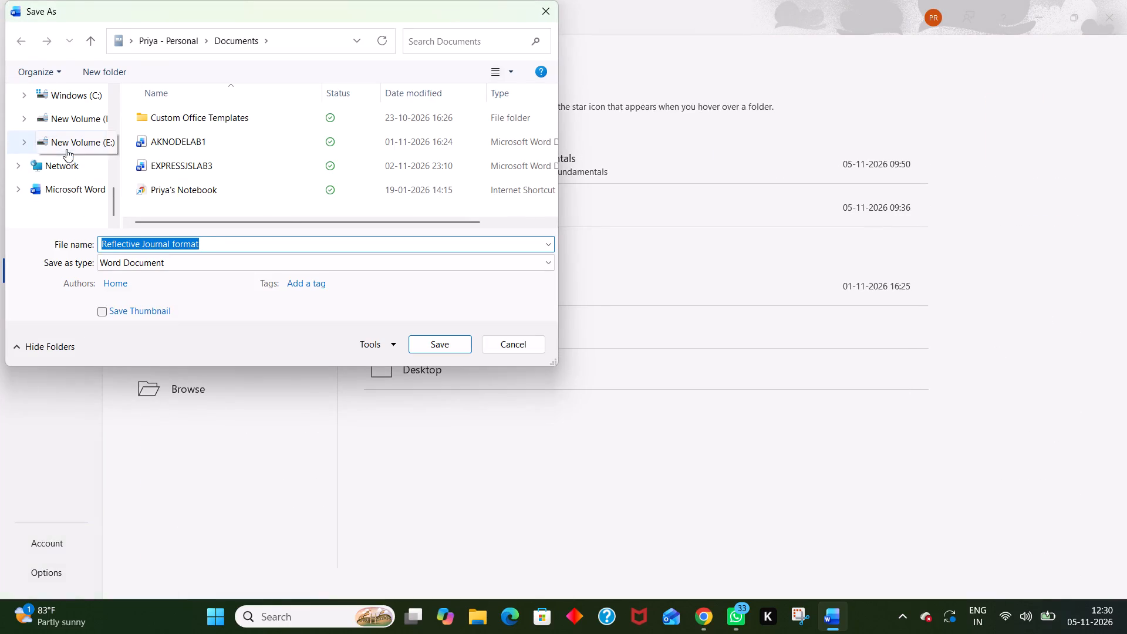
double_click(227, 153)
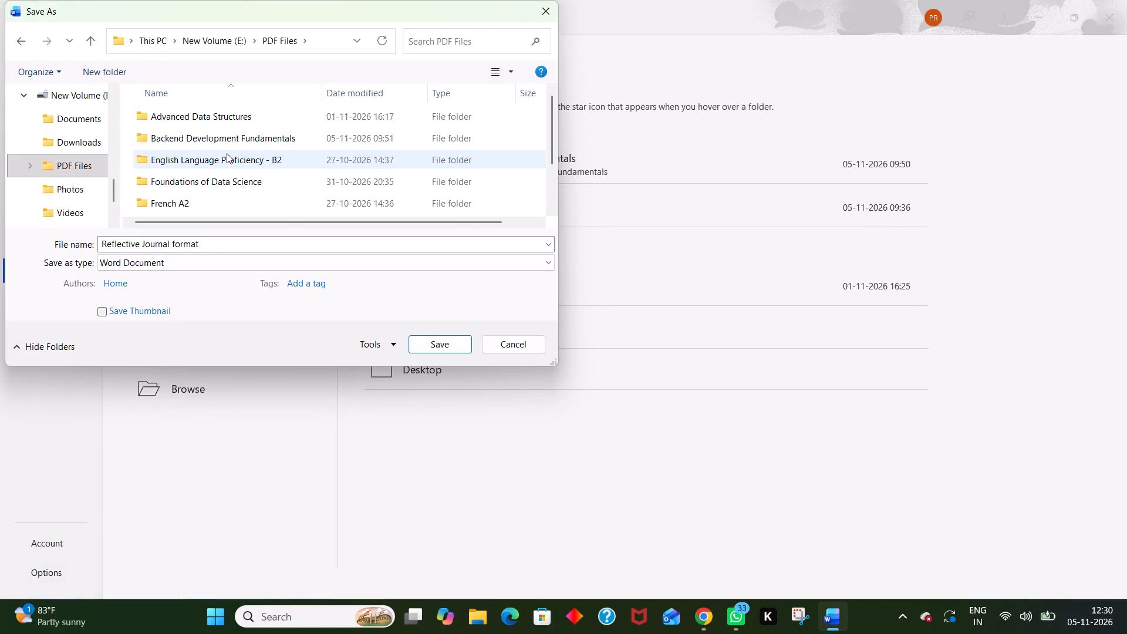
double_click(222, 119)
click(223, 240)
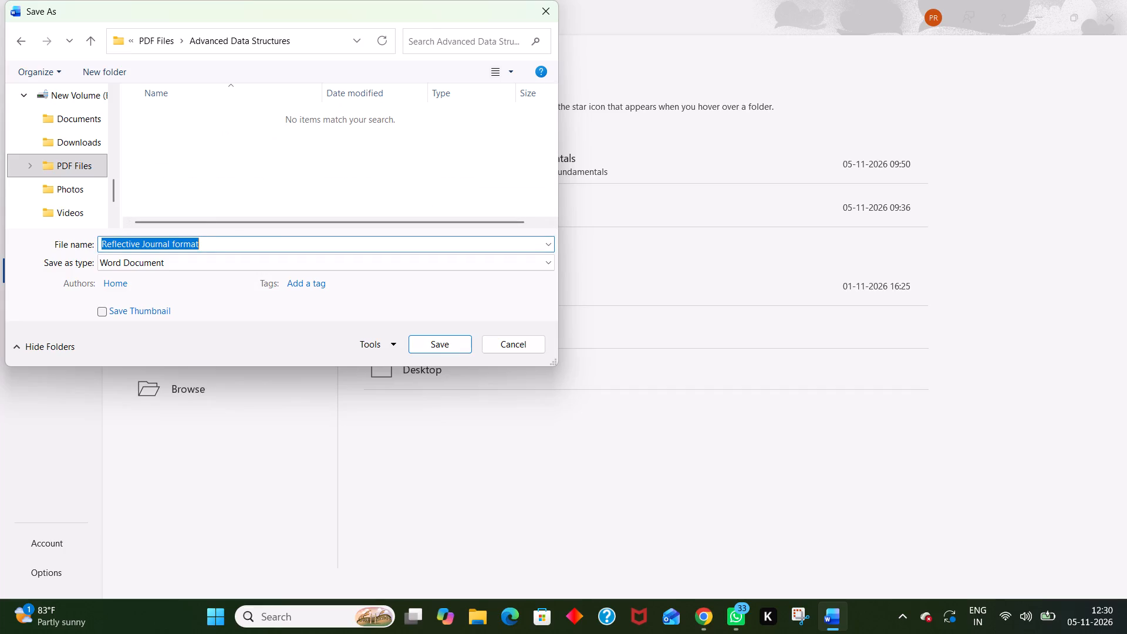
key(BackSpace)
text(LAB3)
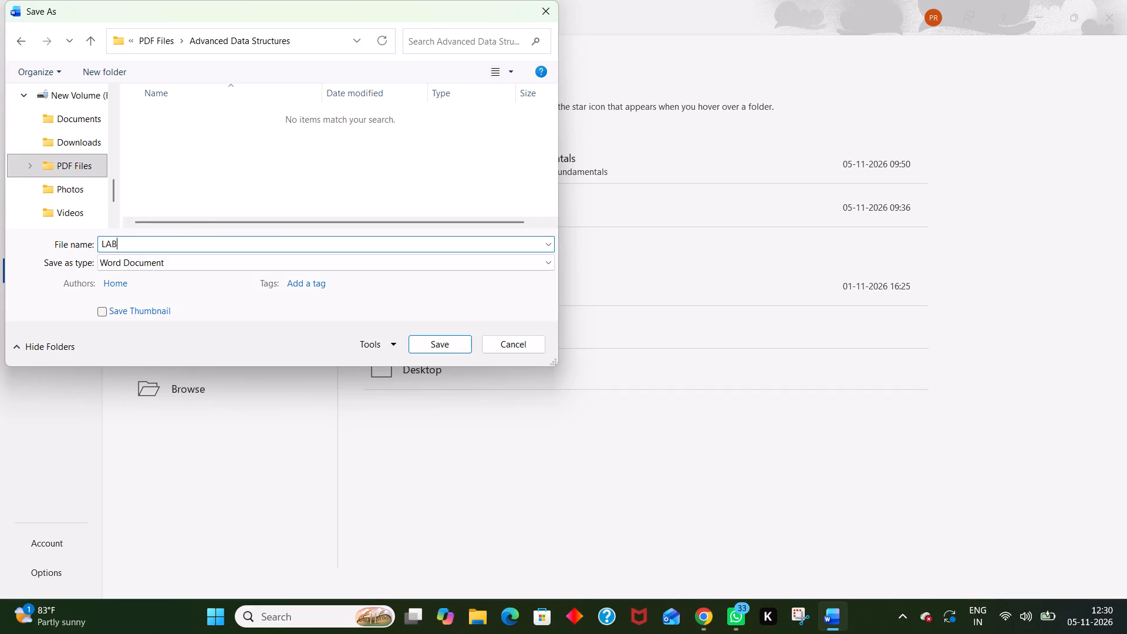
click(229, 265)
click(214, 353)
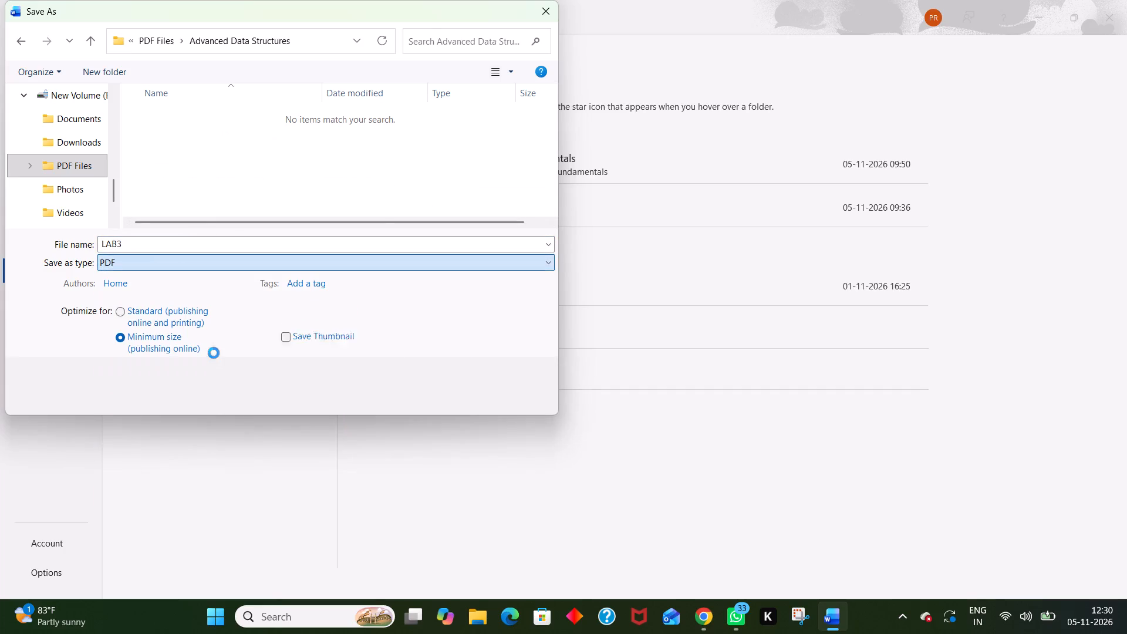
click(441, 379)
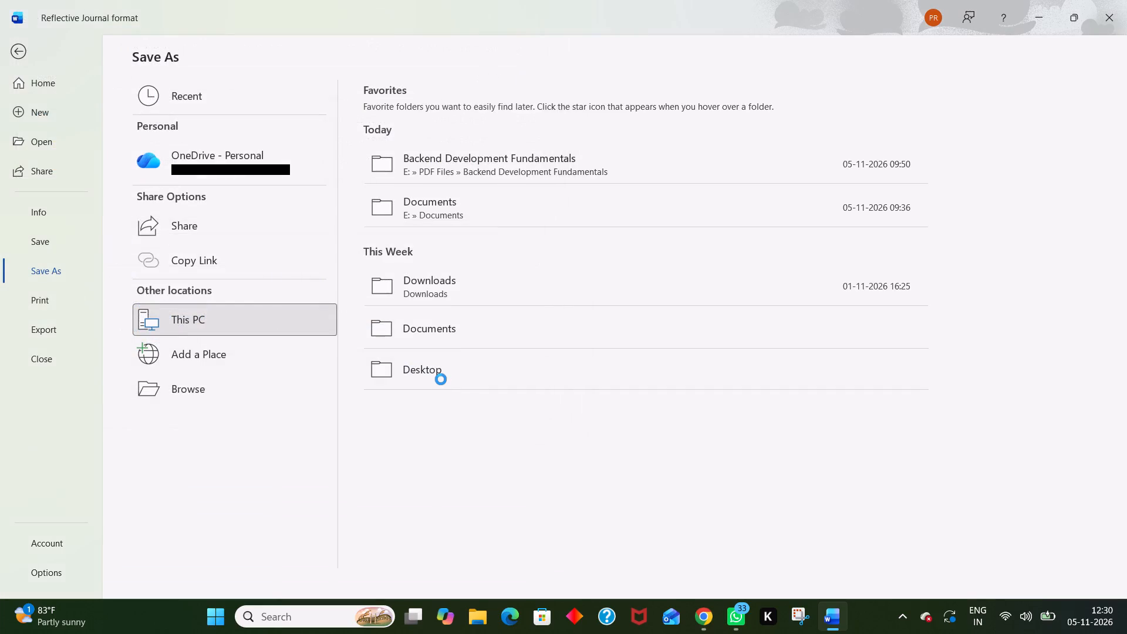
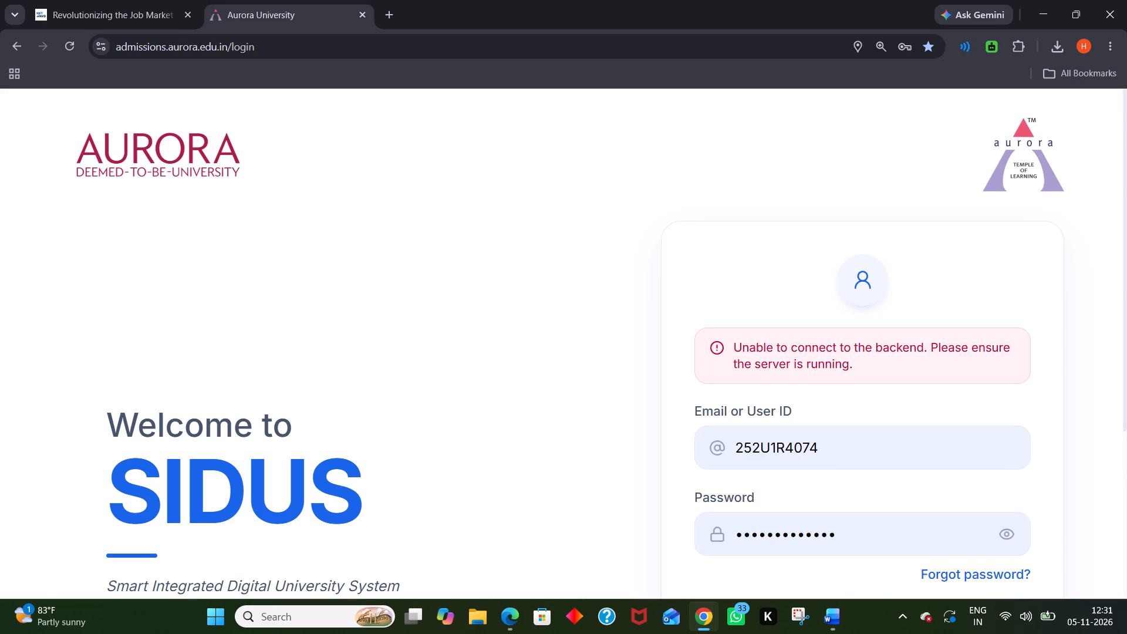
Sign in to the Aurora University SIDUS portal with the filled-in student credentials, retrying the sign-in as needed.
scroll(841, 474, down, 1)
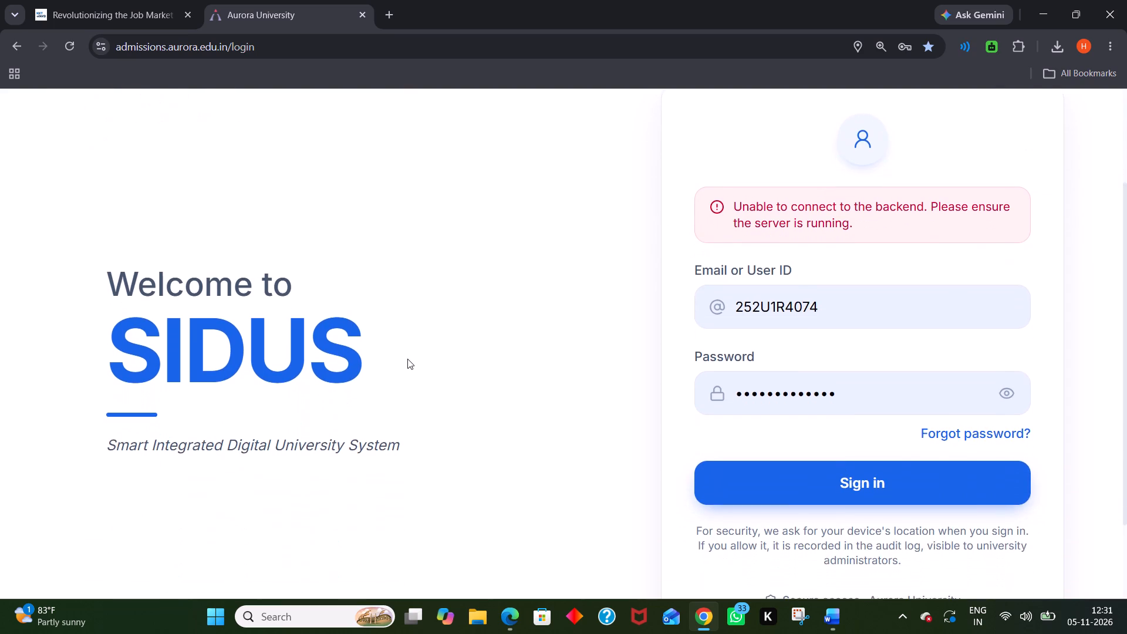
scroll(407, 359, up, 4)
scroll(327, 168, down, 2)
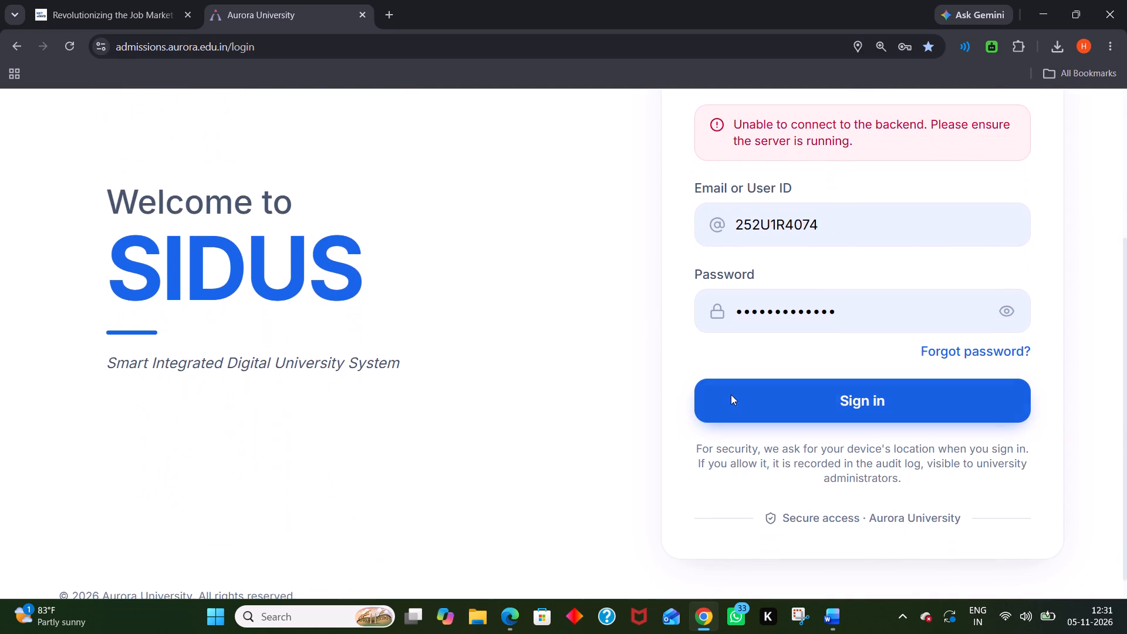
click(731, 394)
scroll(349, 329, up, 1)
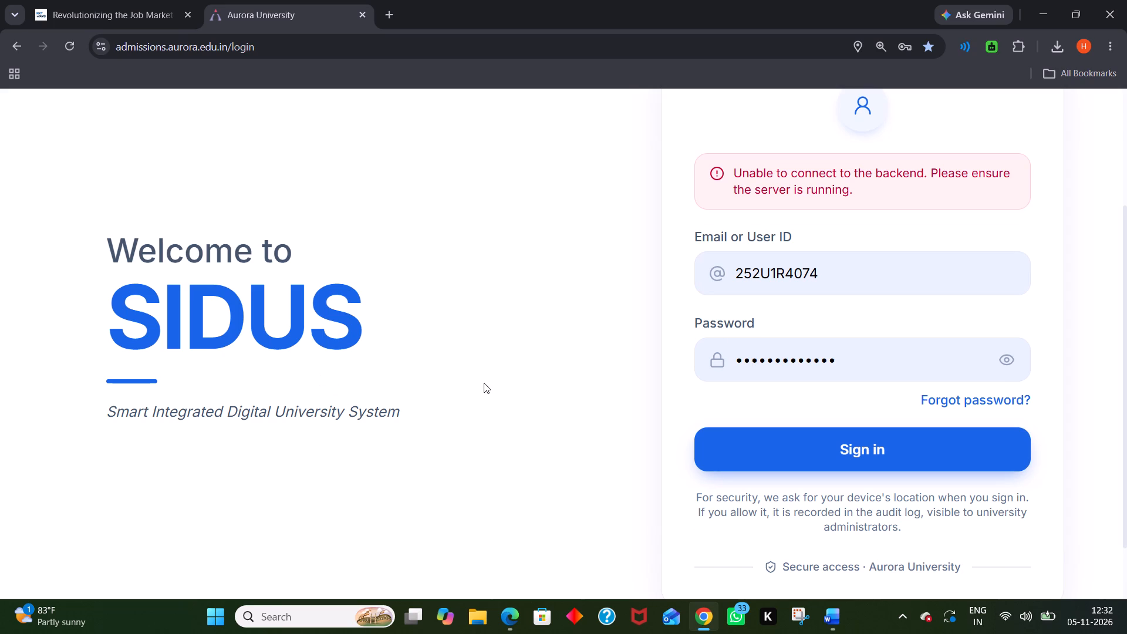
click(758, 461)
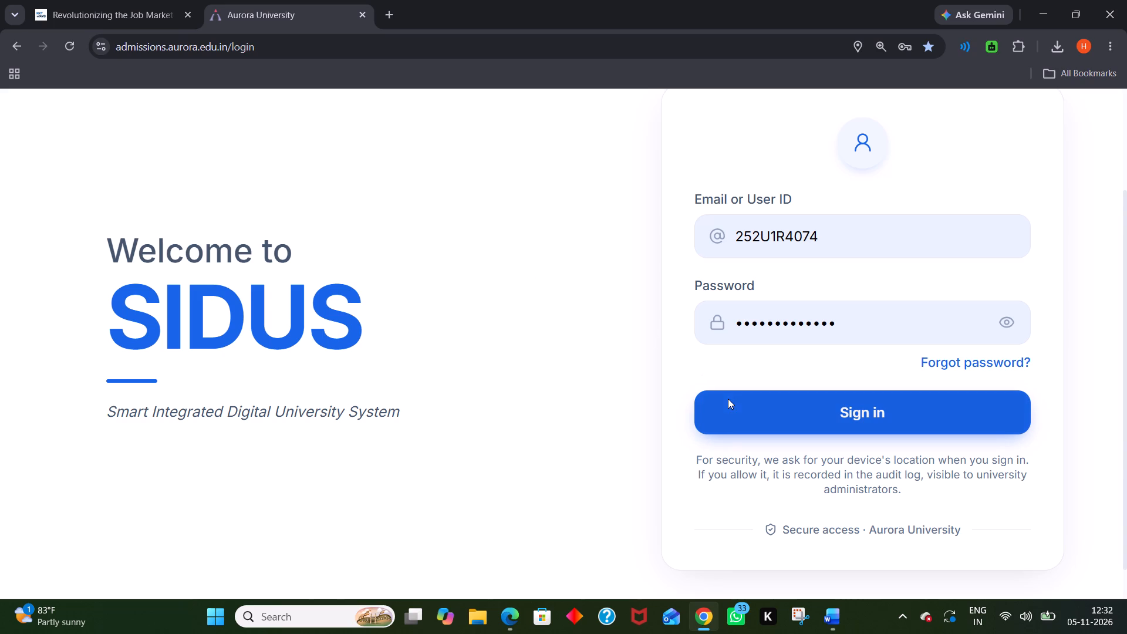
click(748, 412)
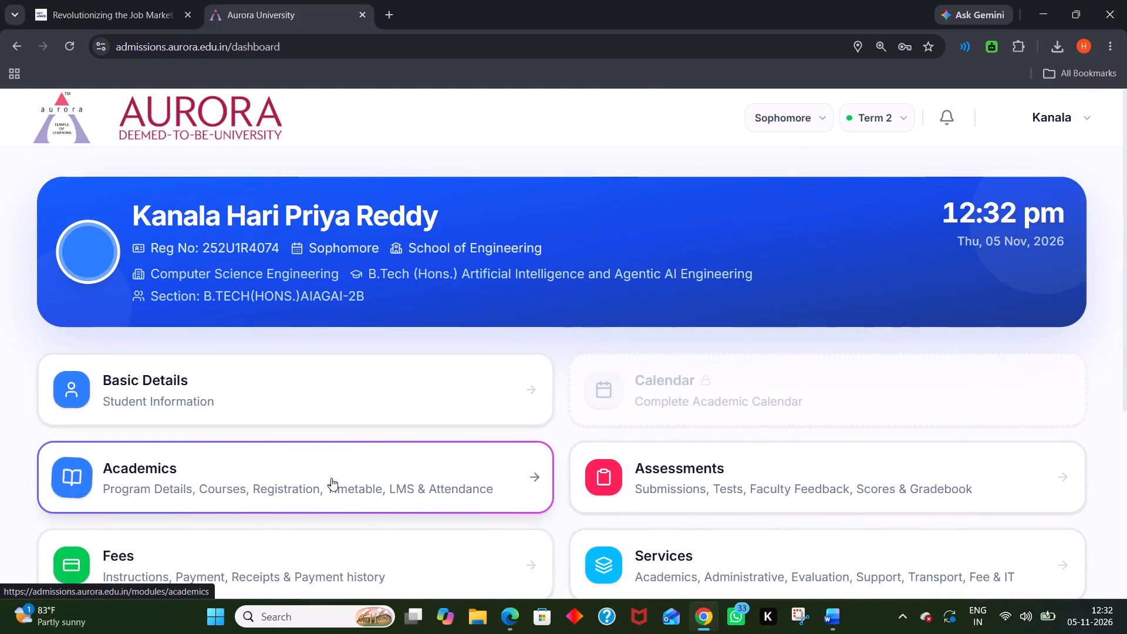
Try to open the dashboard's Academics and Assessments modules, reload the dashboard, and try Assessments again.
double_click(331, 478)
double_click(656, 481)
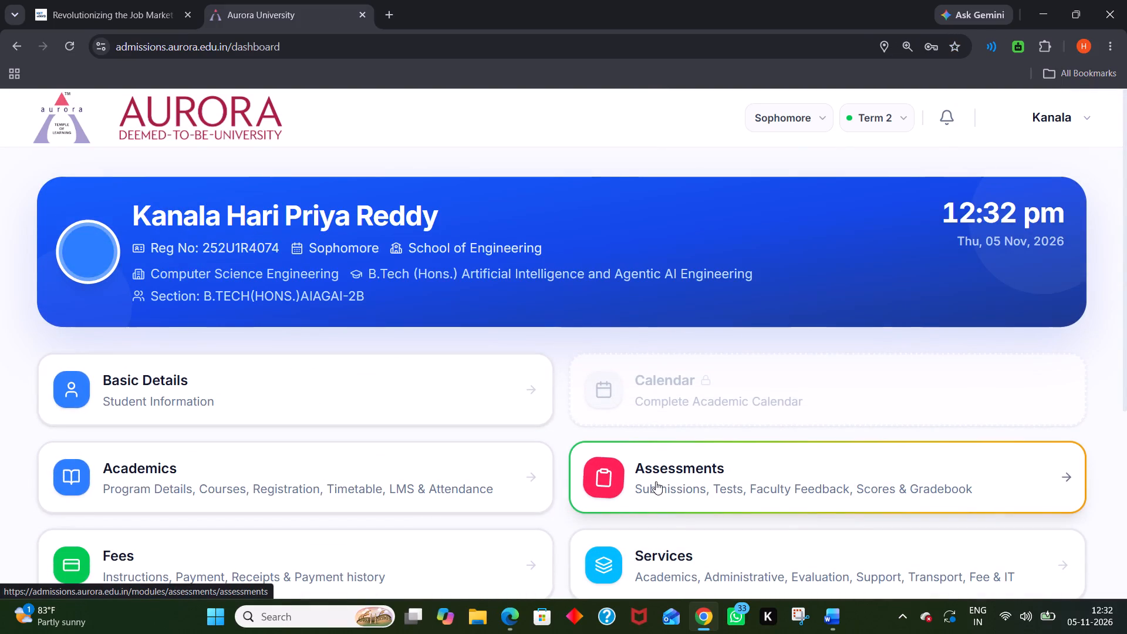
double_click(804, 457)
triple_click(909, 480)
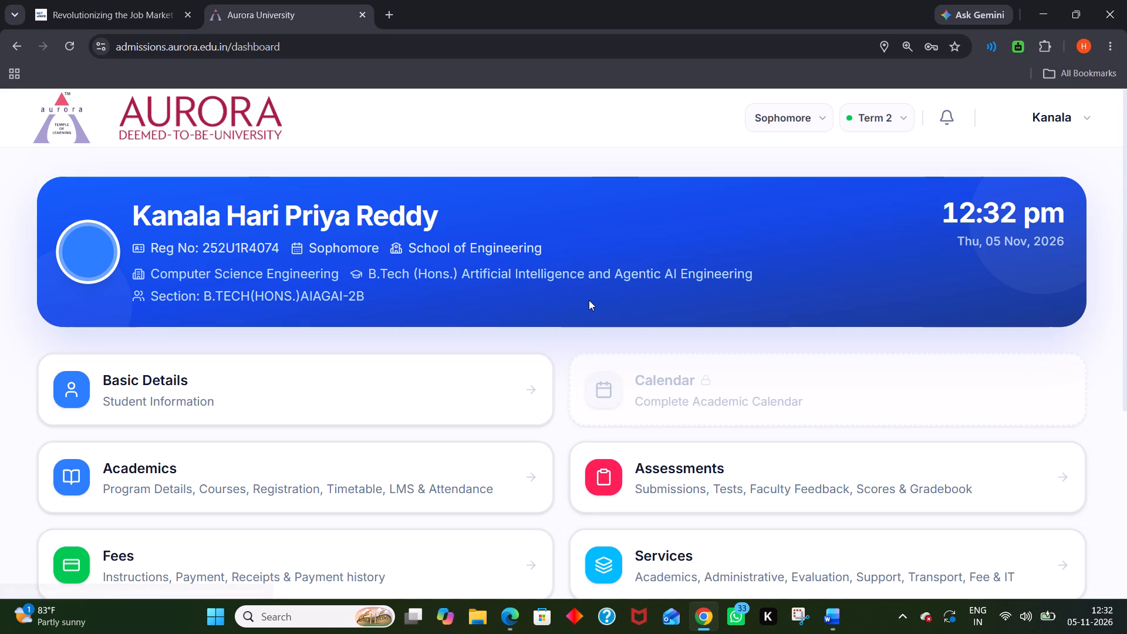
click(69, 42)
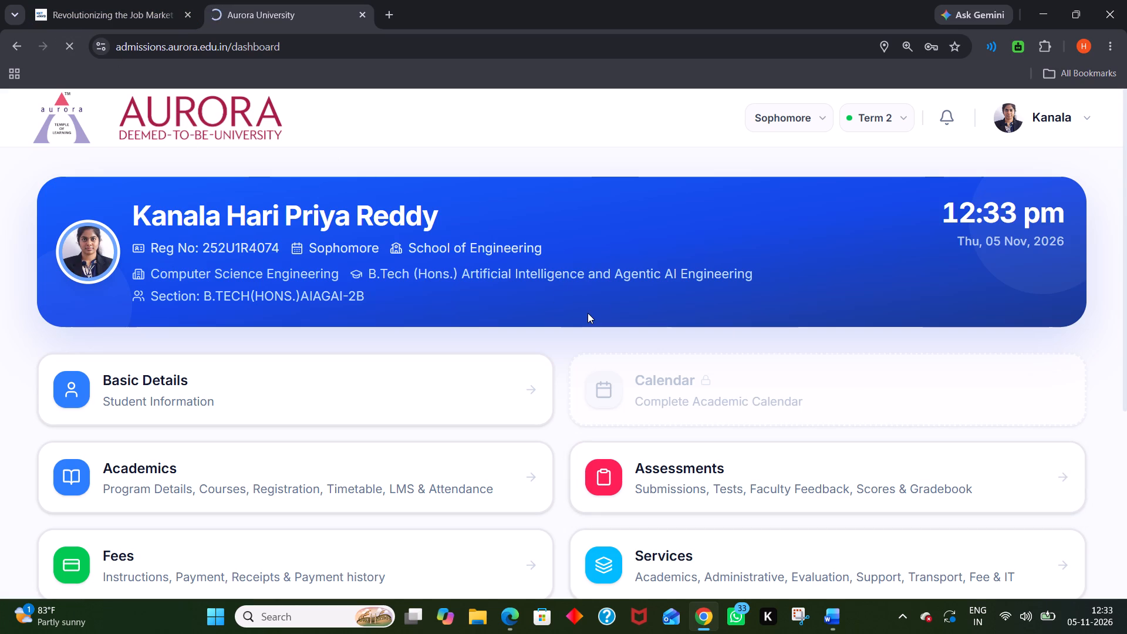
scroll(588, 313, down, 2)
scroll(805, 290, up, 7)
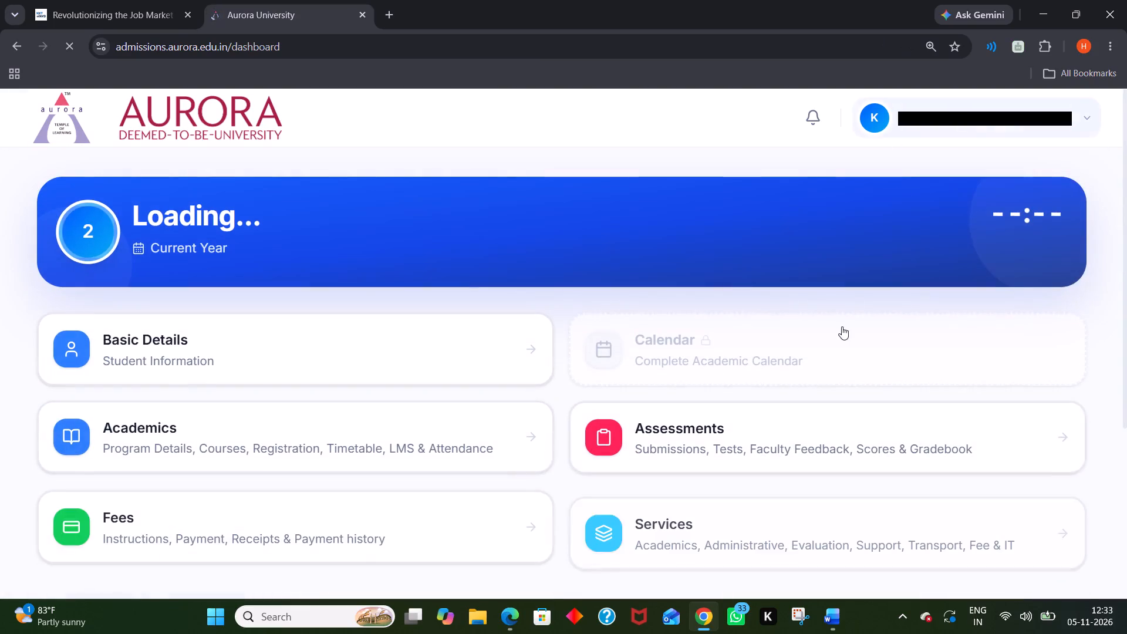
click(791, 433)
double_click(791, 433)
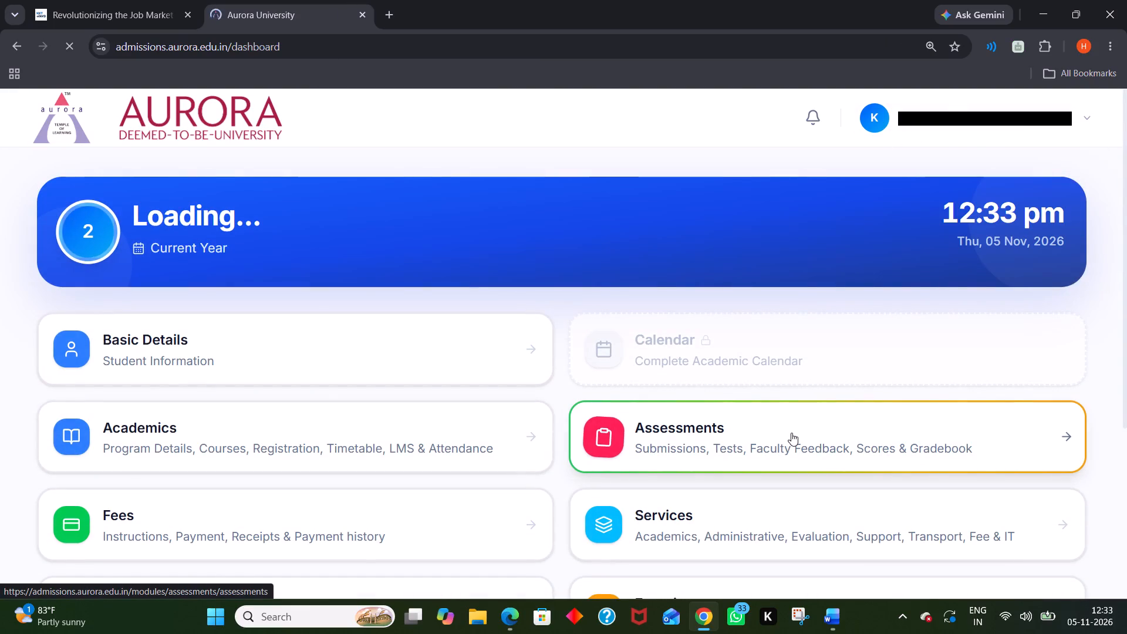
Open the Assessments module from the student dashboard.
click(1100, 41)
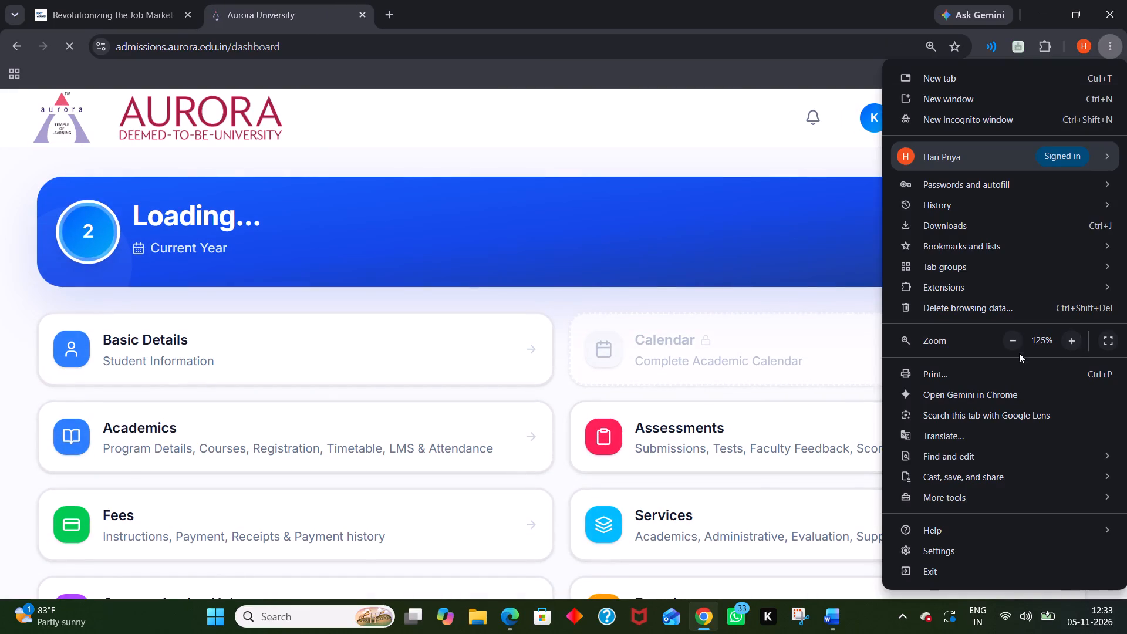
click(1008, 339)
click(760, 346)
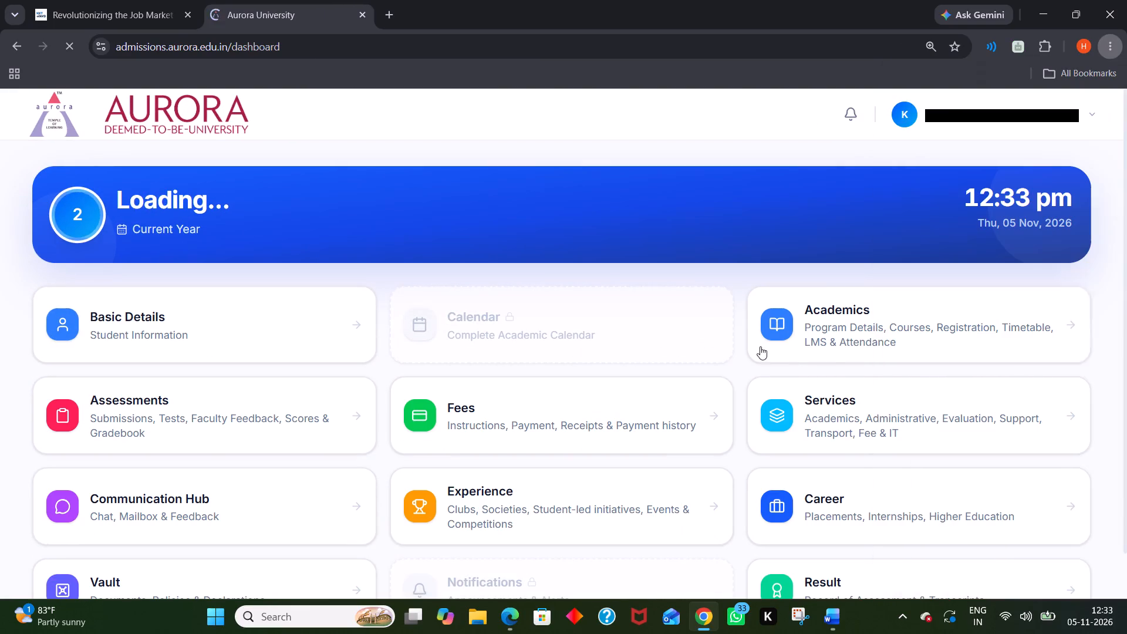
double_click(282, 434)
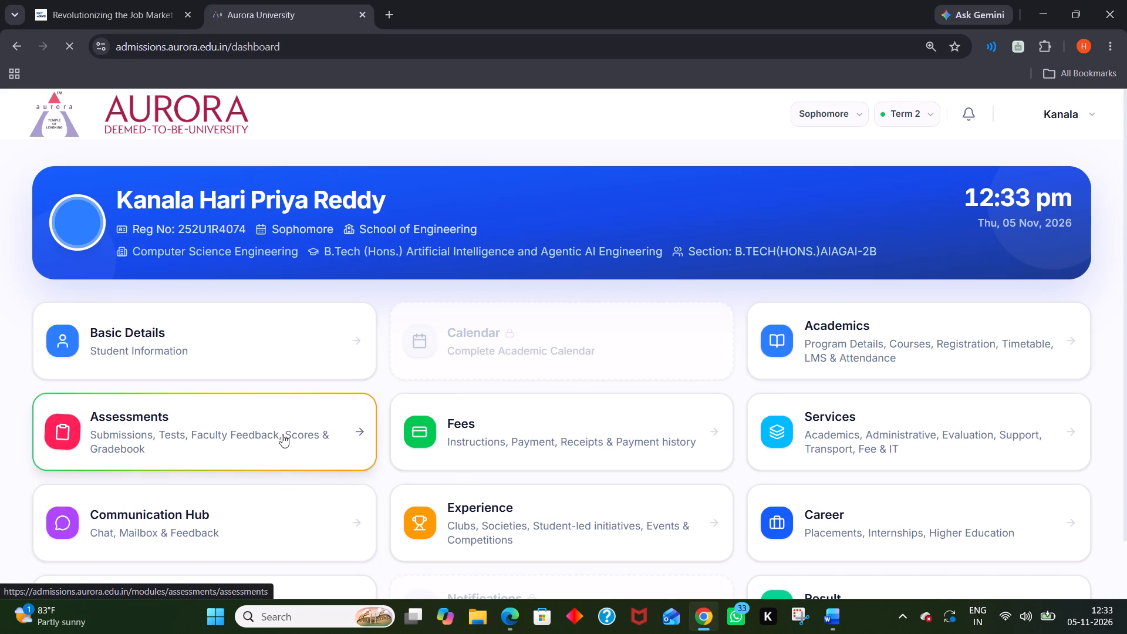
double_click(282, 434)
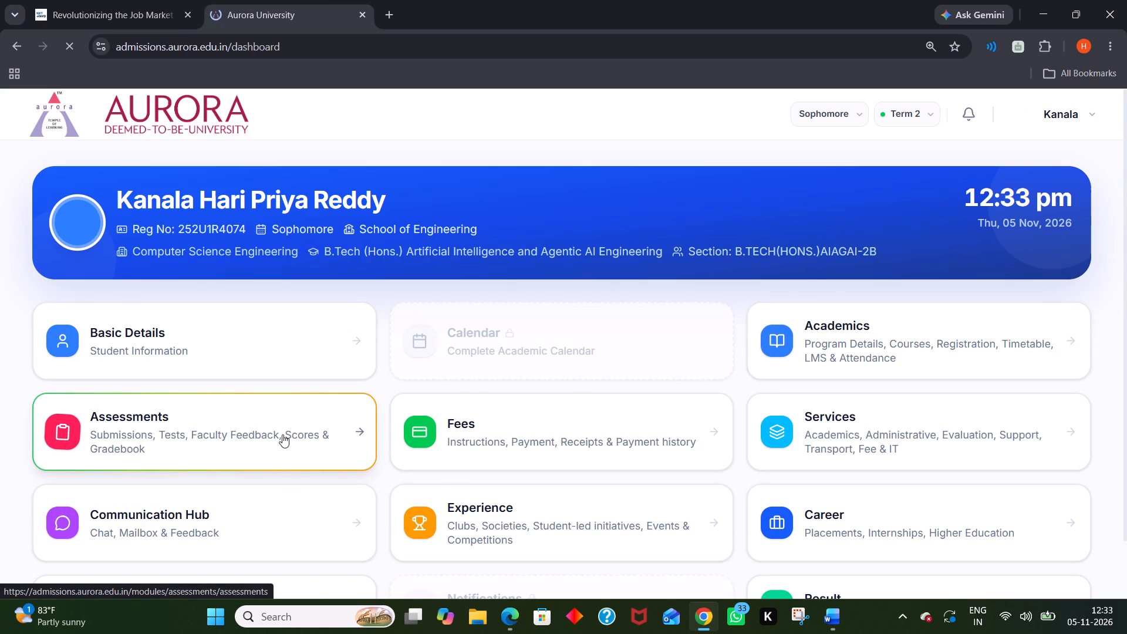
double_click(282, 434)
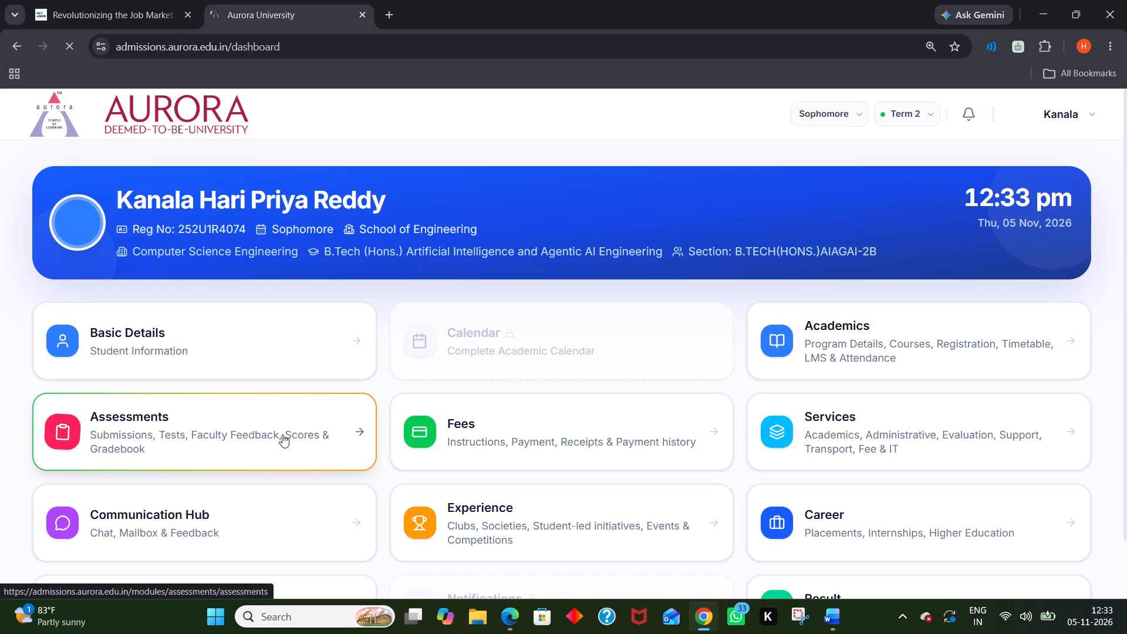
double_click(282, 434)
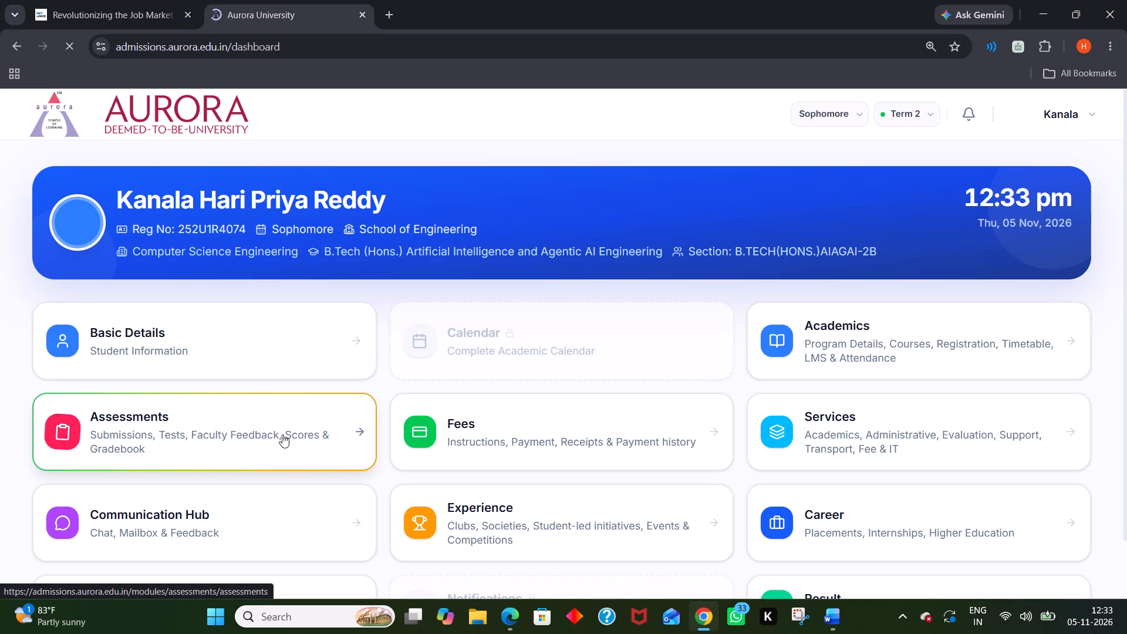
double_click(282, 434)
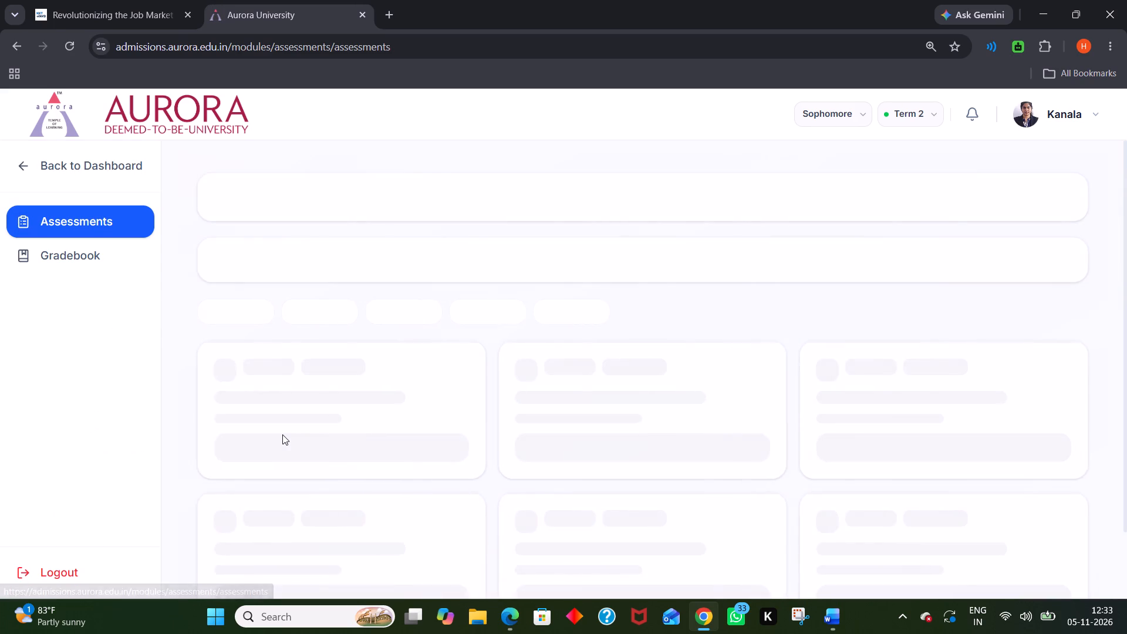
Examine the Foundations of Data Science assessment list and return to the course overview.
scroll(776, 437, down, 1)
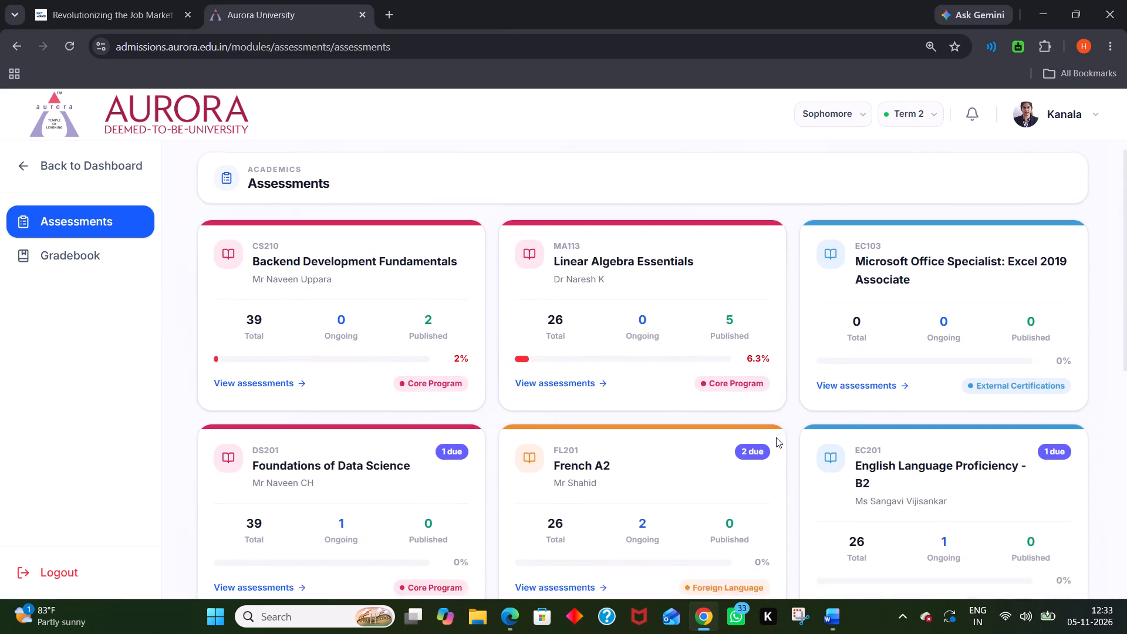
scroll(776, 437, down, 1)
scroll(500, 475, down, 1)
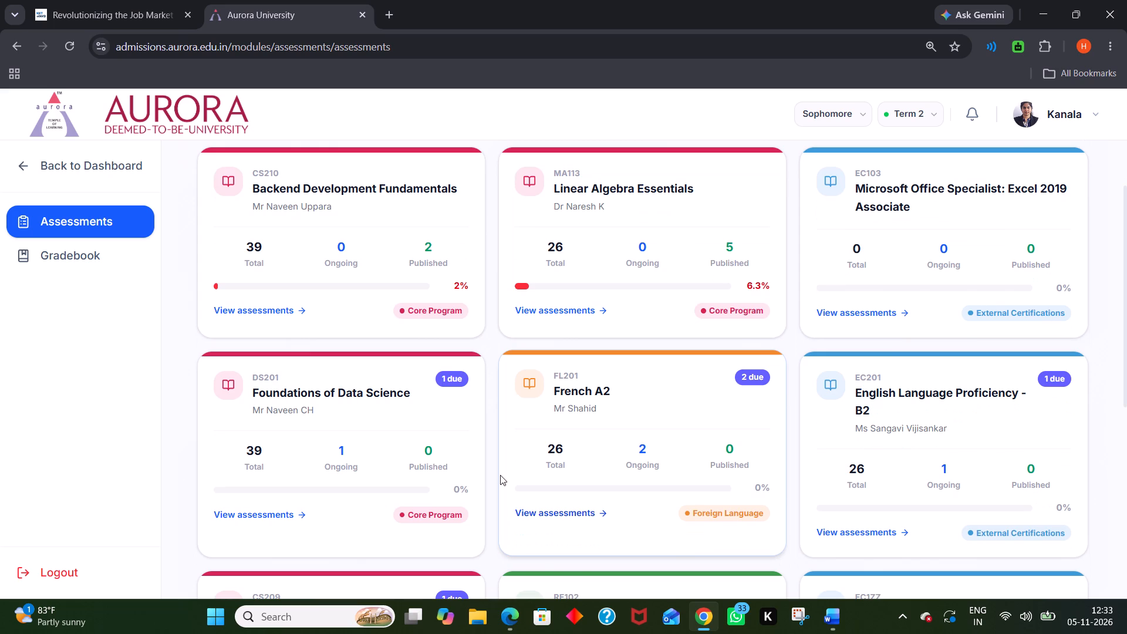
click(359, 441)
scroll(854, 448, down, 1)
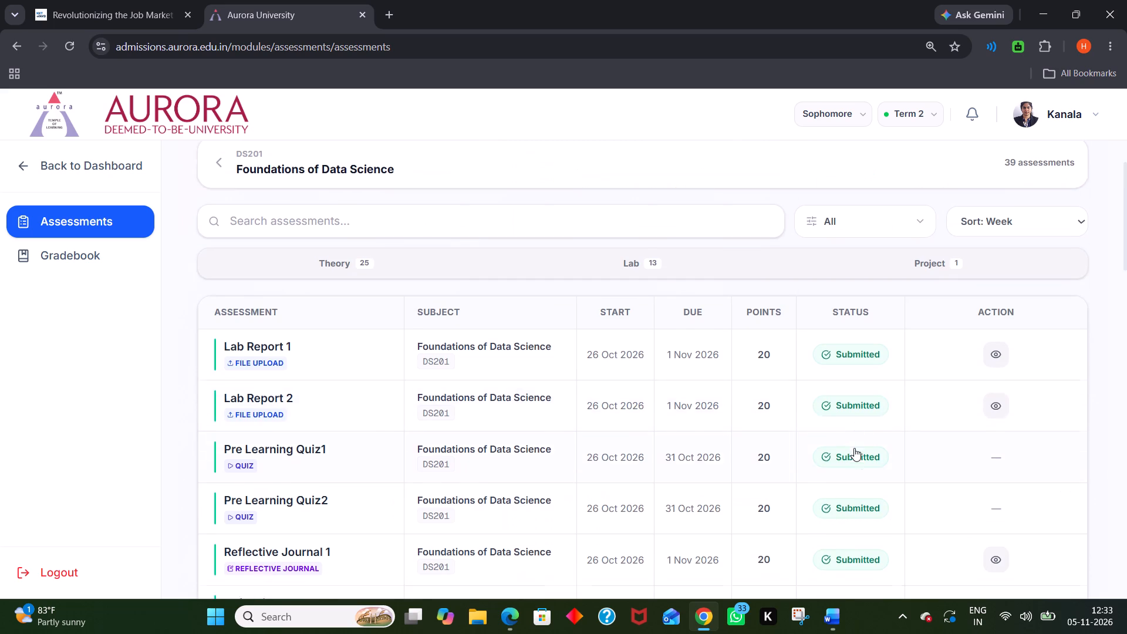
scroll(854, 448, down, 1)
scroll(706, 399, up, 7)
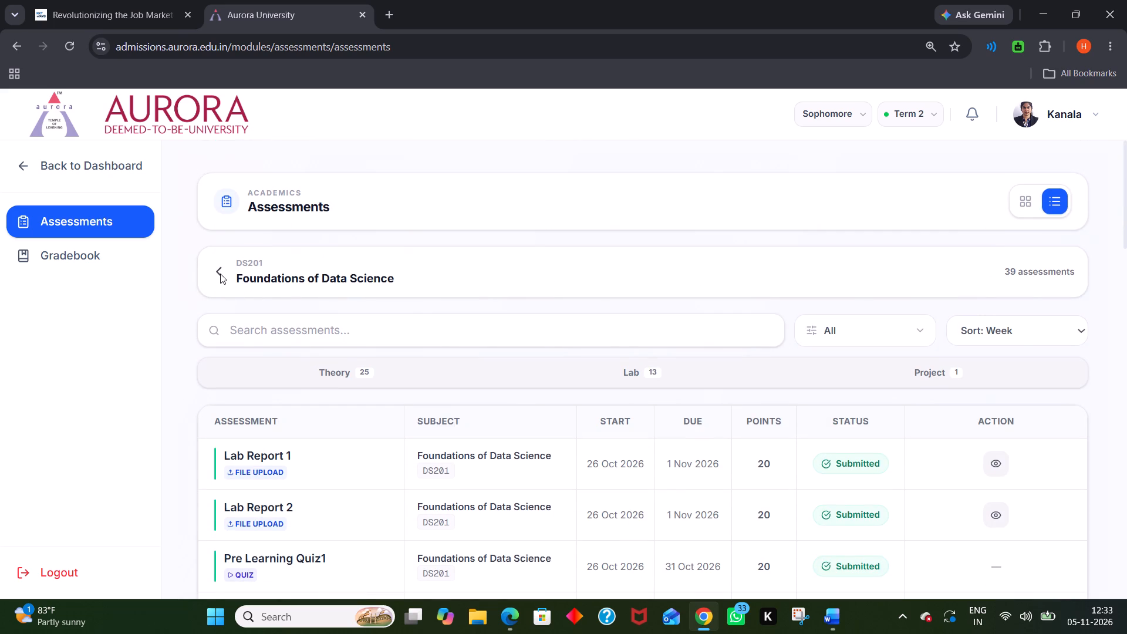
click(220, 271)
Submit LAB3 from the Advanced Data Structures folder in PDF Files on E: as Lab Report 3 for Advanced Data Structures.
scroll(707, 417, down, 1)
scroll(845, 305, down, 1)
click(393, 526)
scroll(760, 437, down, 1)
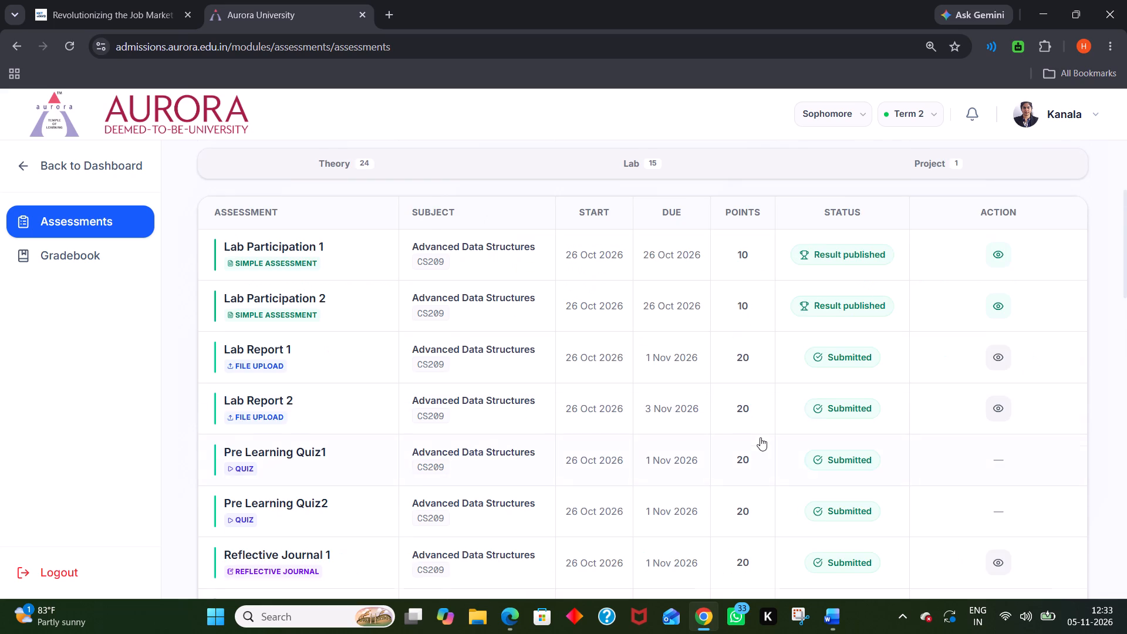
scroll(760, 437, down, 1)
click(997, 428)
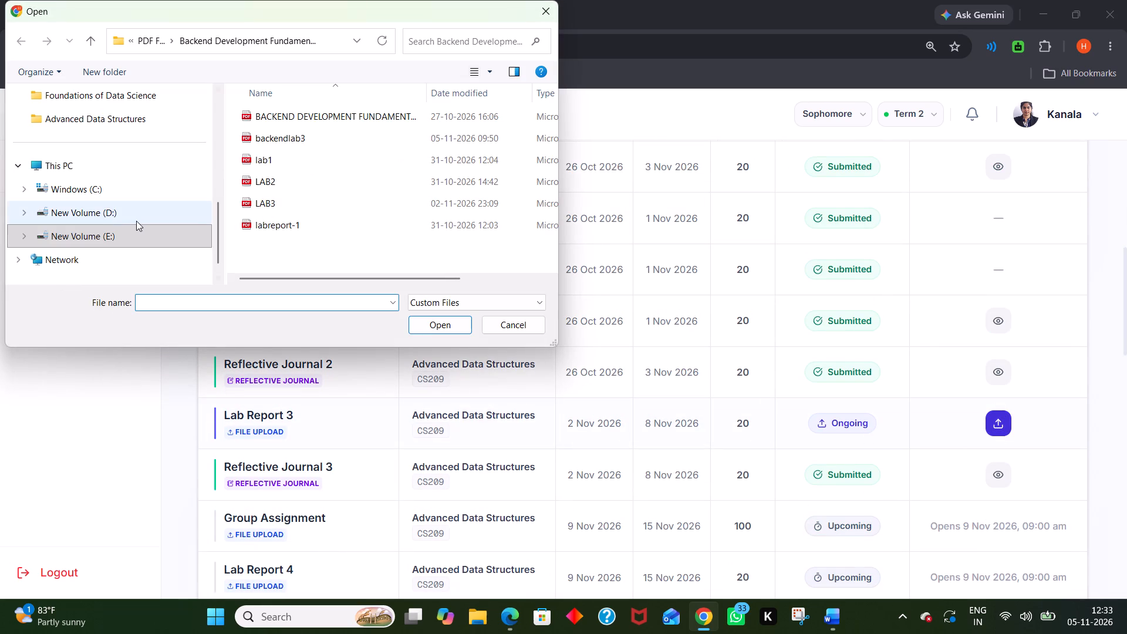
double_click(119, 228)
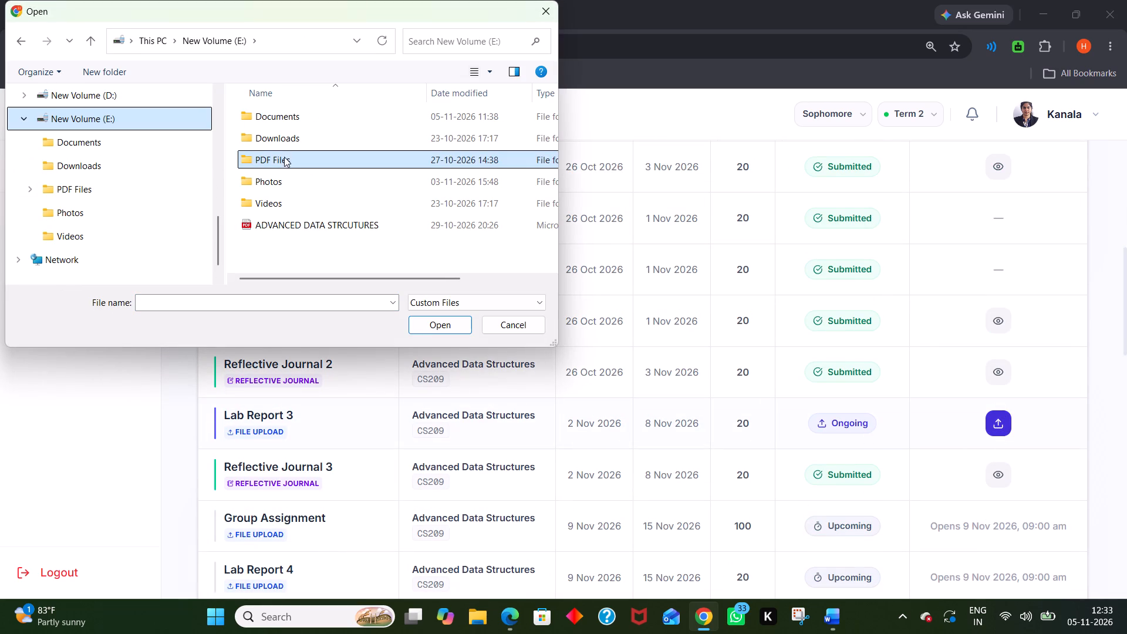
double_click(278, 161)
double_click(314, 112)
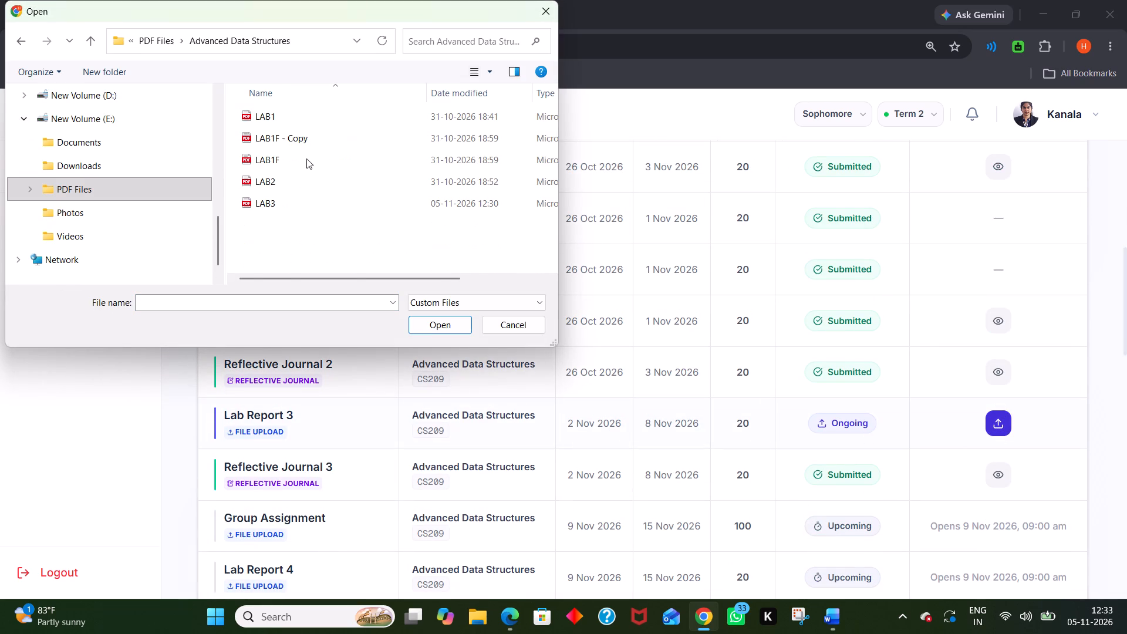
click(276, 209)
click(437, 328)
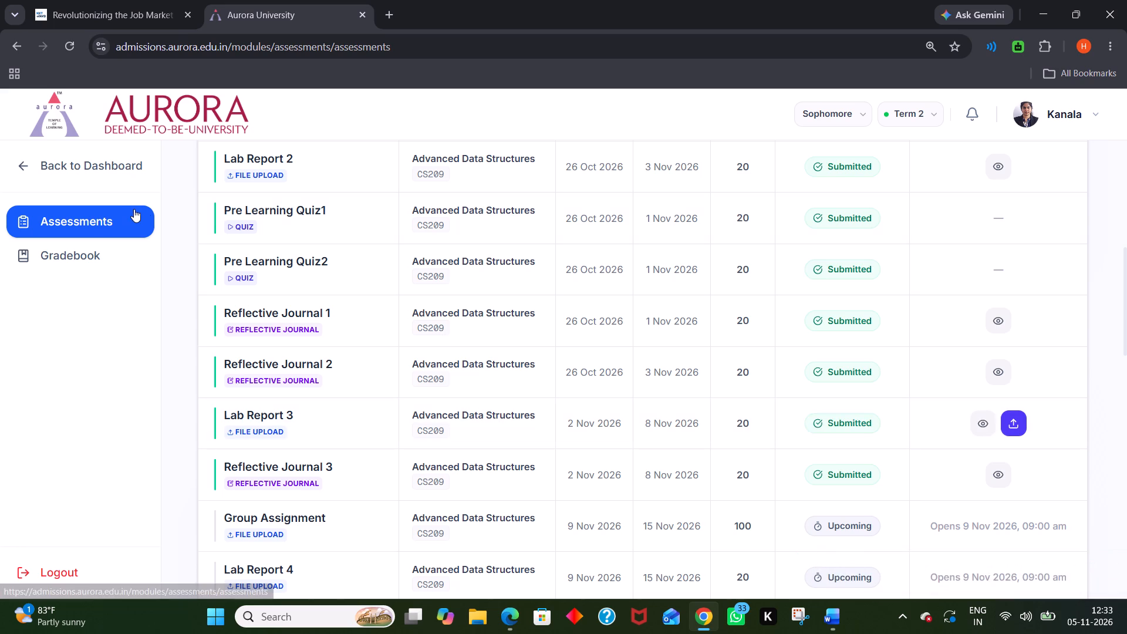
Check the assessment lists of Advanced Data Structures, Linear Algebra Essentials, Backend Development Fundamentals and Microsoft Office Specialist: Excel 2019 Associate.
scroll(367, 326, down, 3)
scroll(367, 326, up, 1)
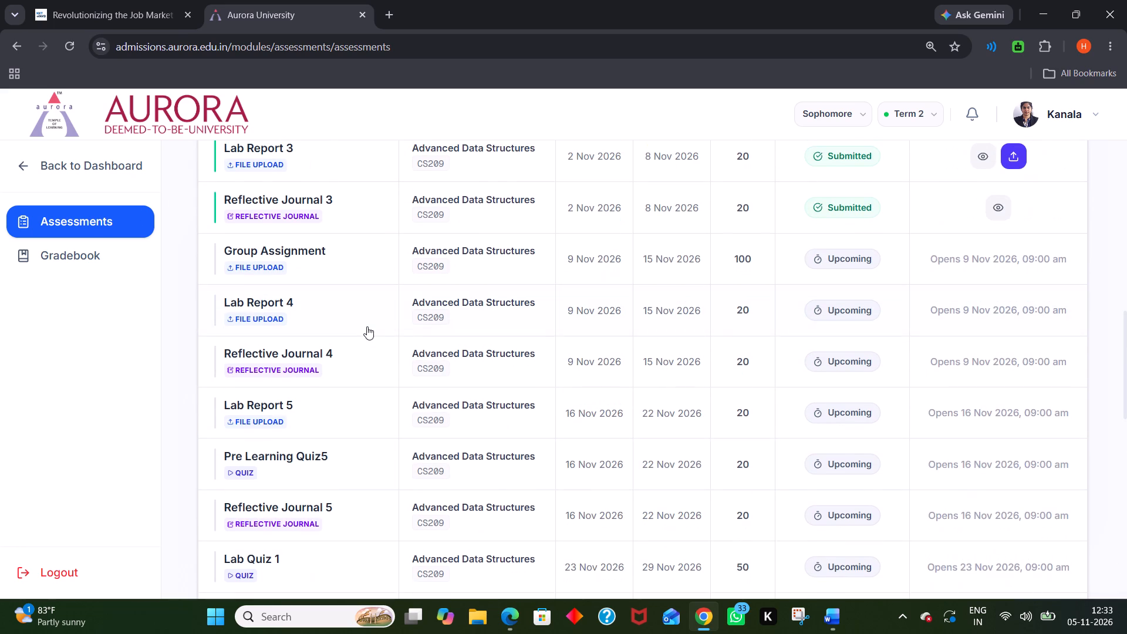
scroll(367, 326, up, 9)
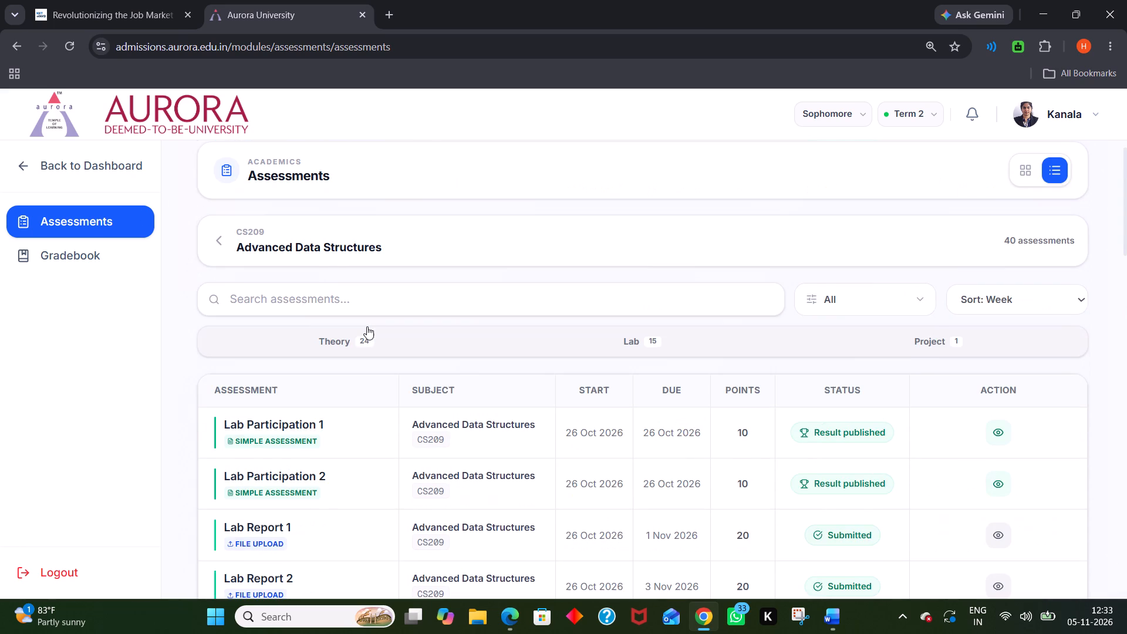
click(217, 274)
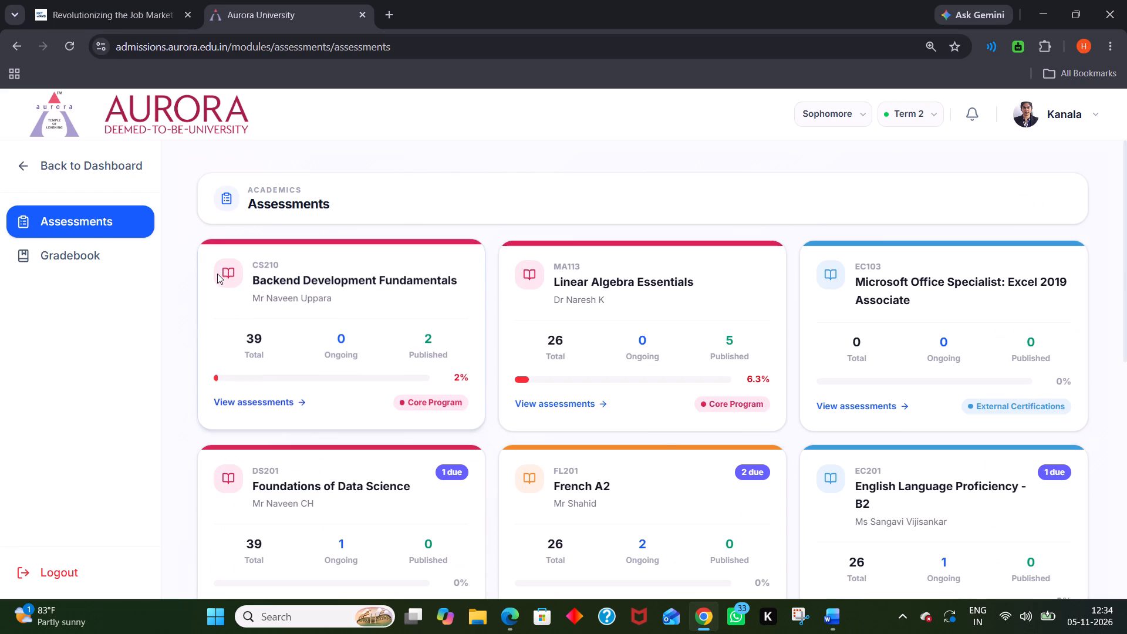
scroll(663, 434, down, 1)
click(649, 261)
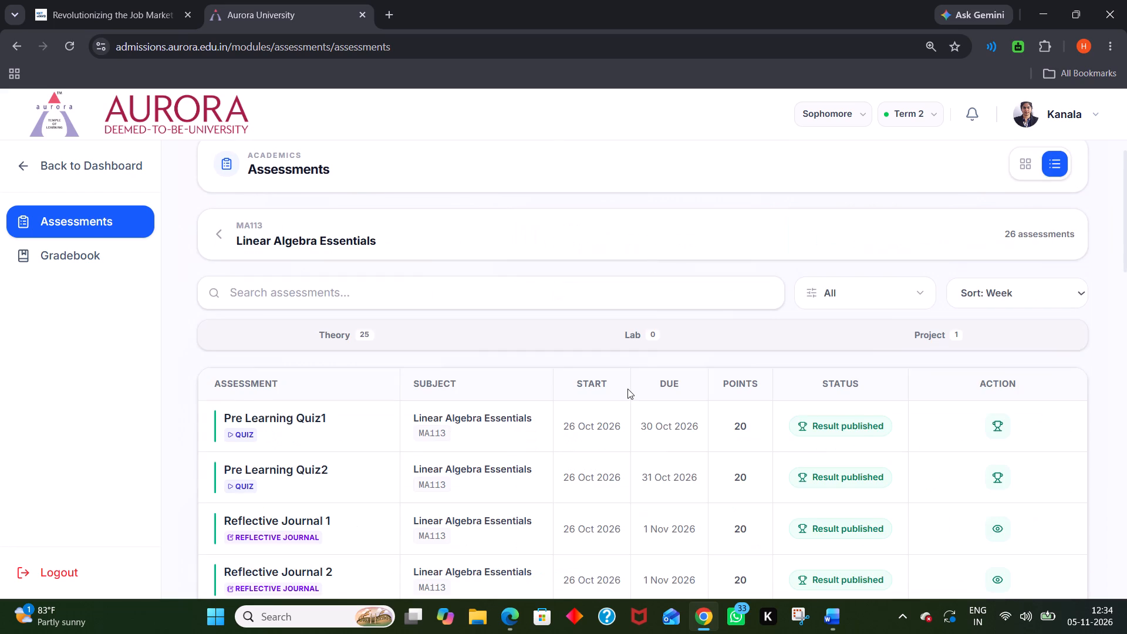
scroll(627, 389, down, 3)
scroll(627, 389, up, 5)
click(214, 278)
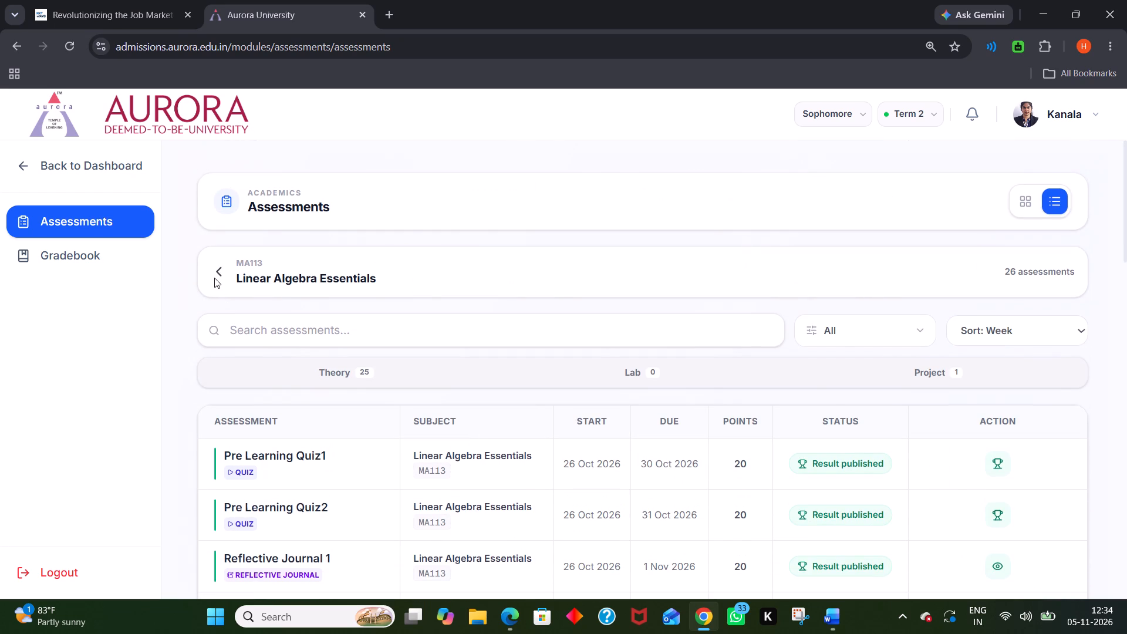
click(340, 396)
scroll(646, 387, down, 4)
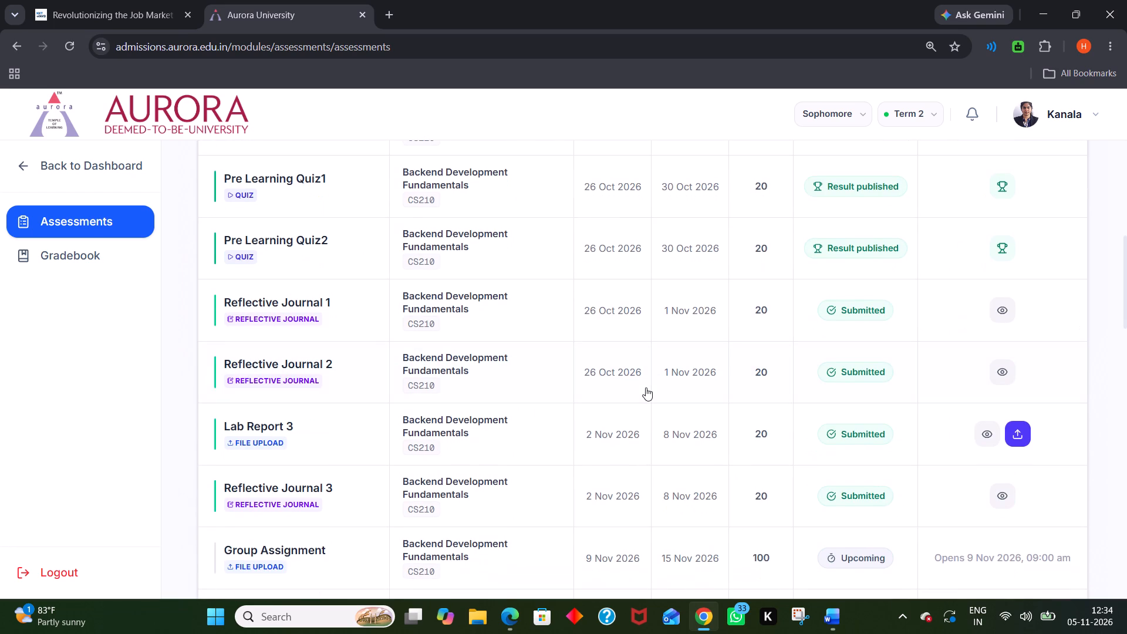
scroll(646, 387, up, 6)
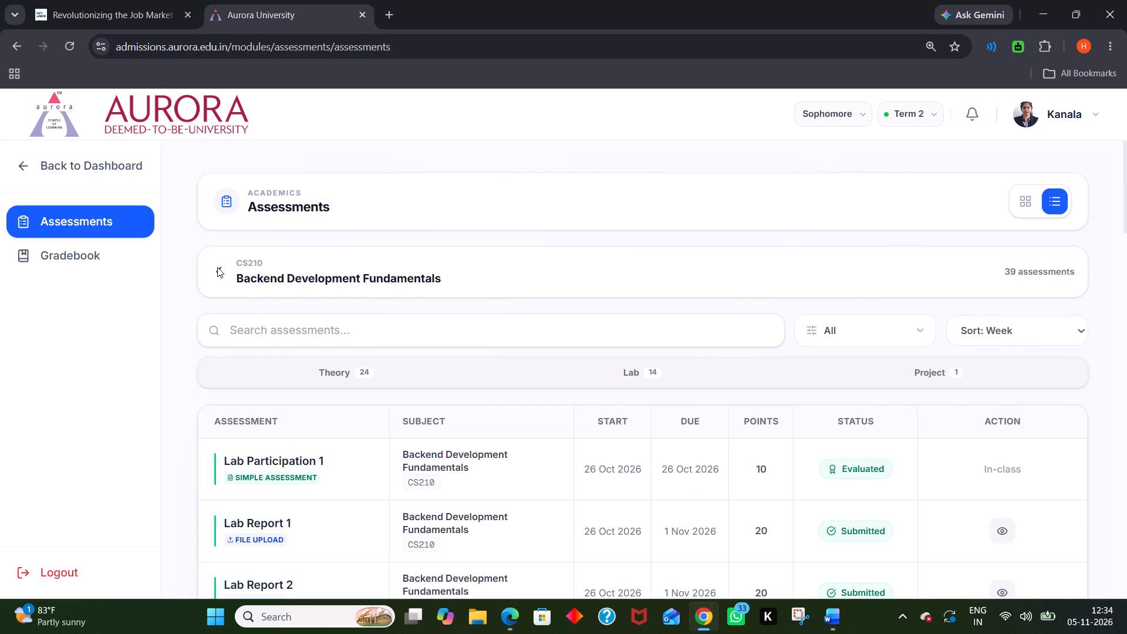
click(217, 267)
click(919, 316)
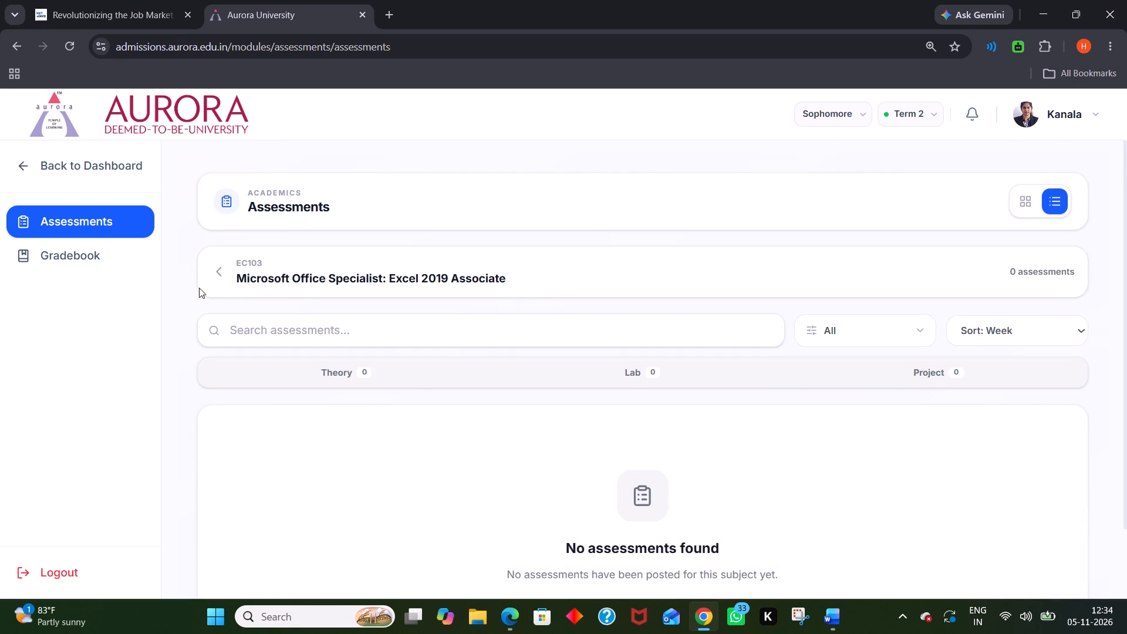
Check the assessment lists of Foundations of Data Science and Research And Publication Ethics, returning to the course overview.
click(213, 265)
scroll(580, 389, down, 1)
click(344, 386)
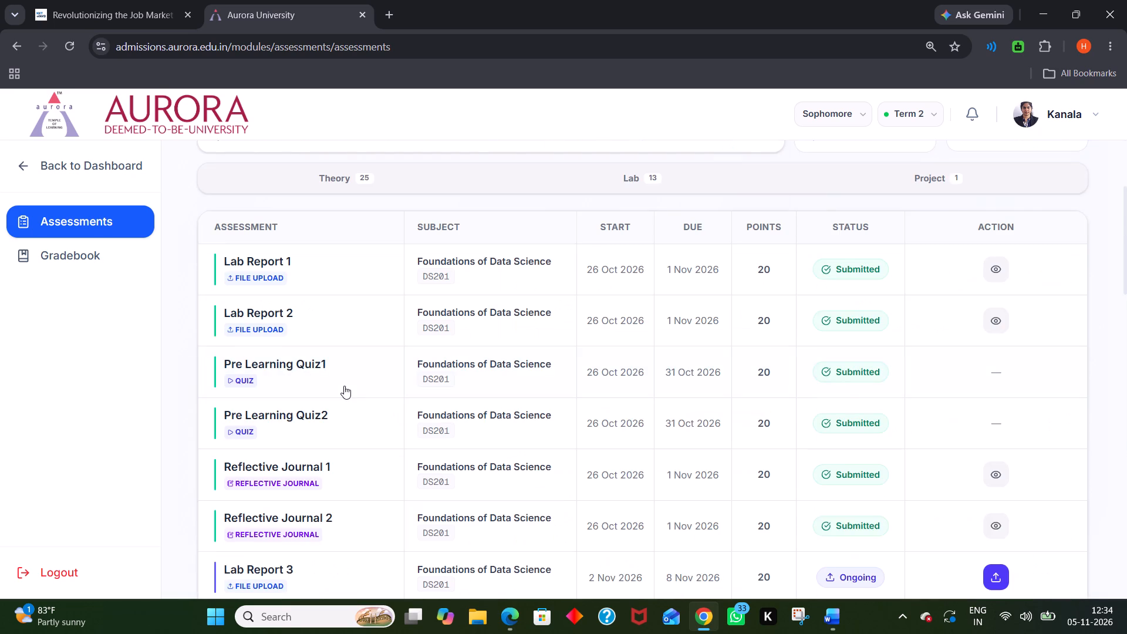
scroll(549, 411, down, 3)
scroll(549, 411, up, 6)
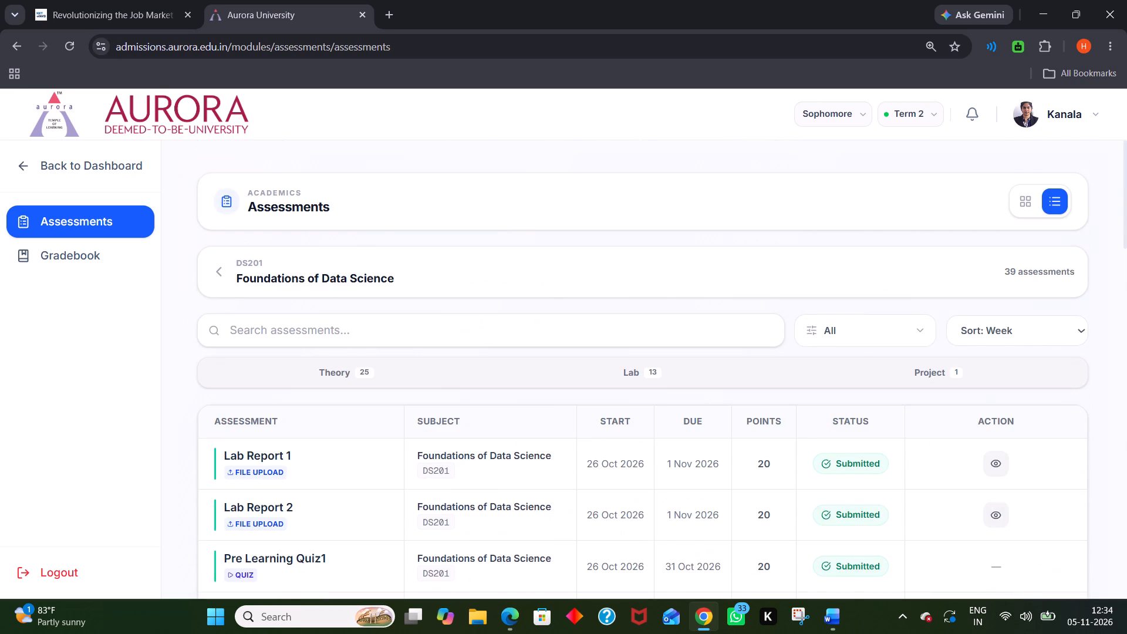
click(213, 271)
scroll(528, 416, down, 3)
click(698, 501)
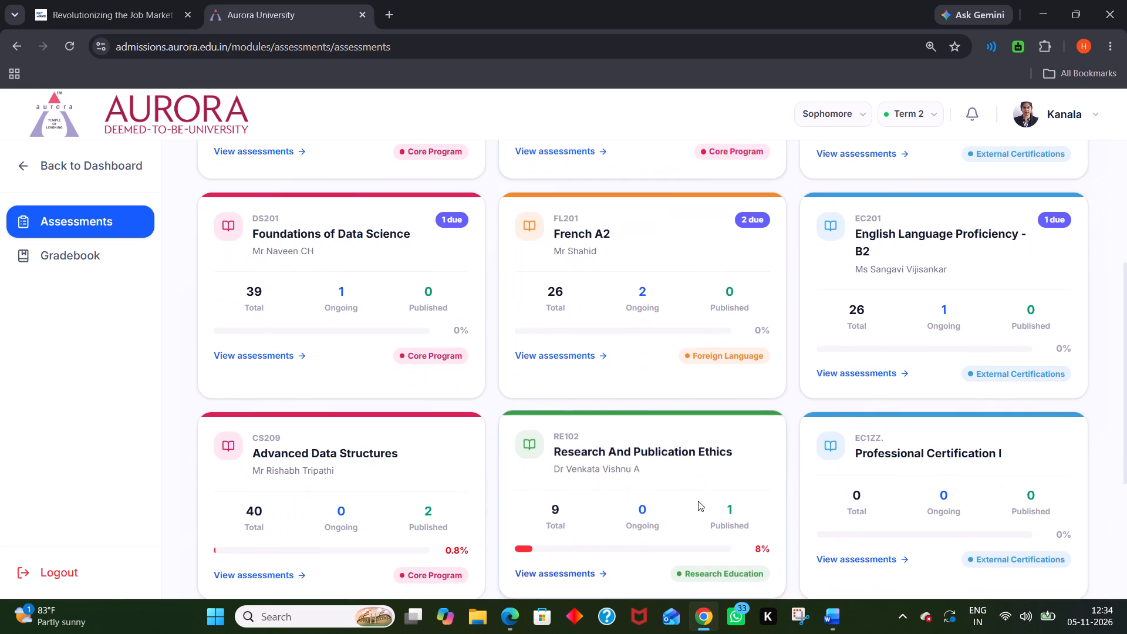
scroll(541, 413, up, 1)
scroll(436, 348, up, 2)
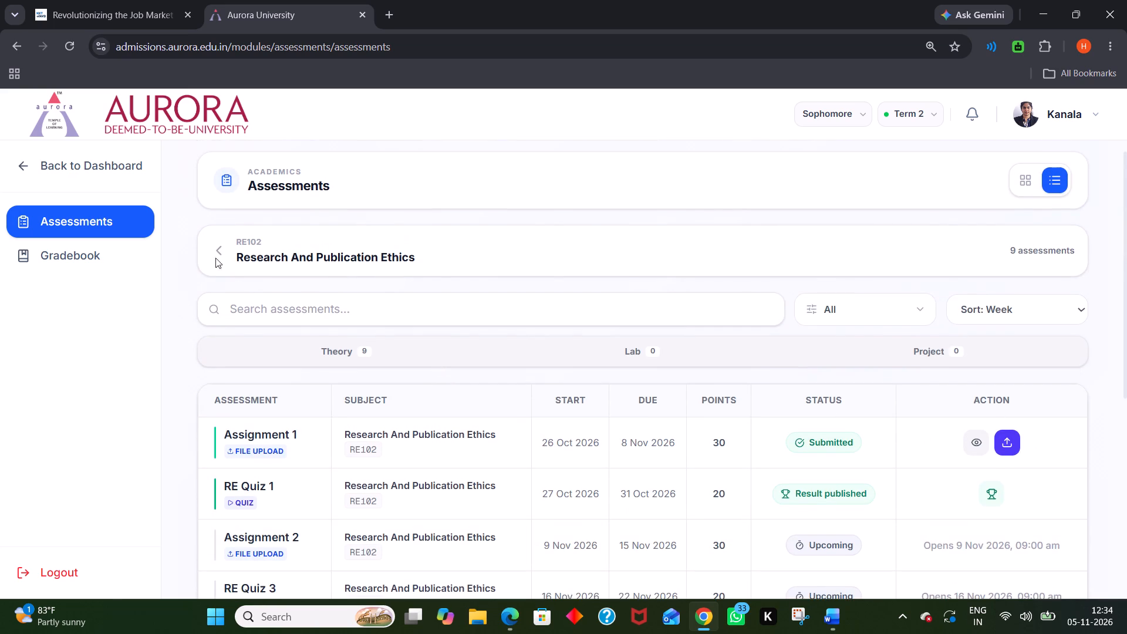
click(214, 251)
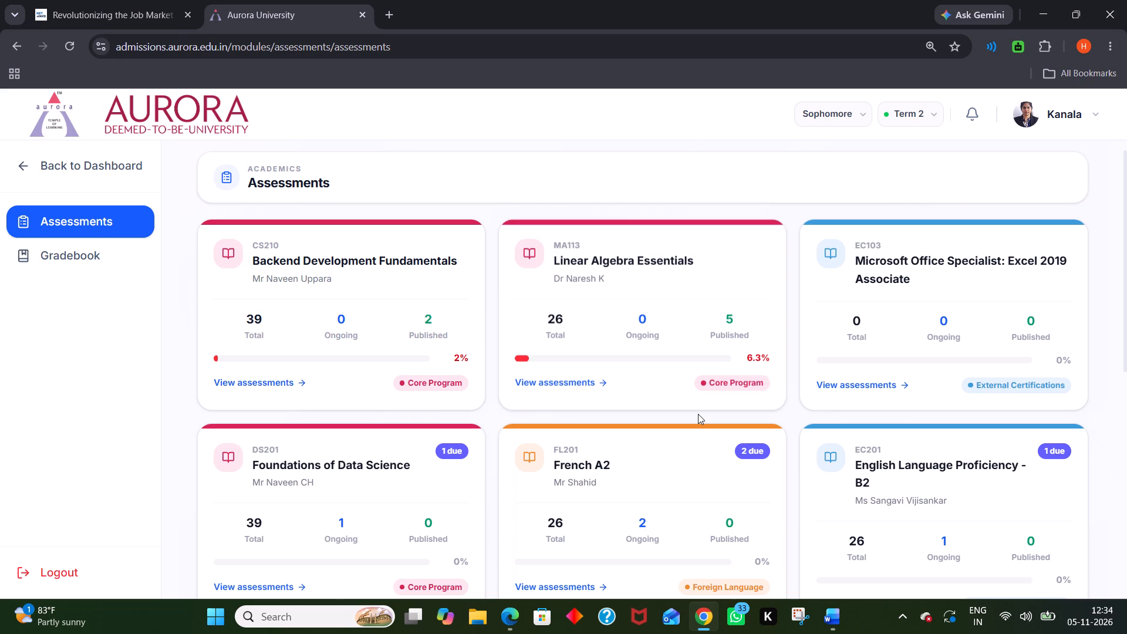
Check the assessment lists of Professional Certification I and, once more, Research And Publication Ethics, returning to the course overview.
scroll(810, 440, down, 3)
click(909, 461)
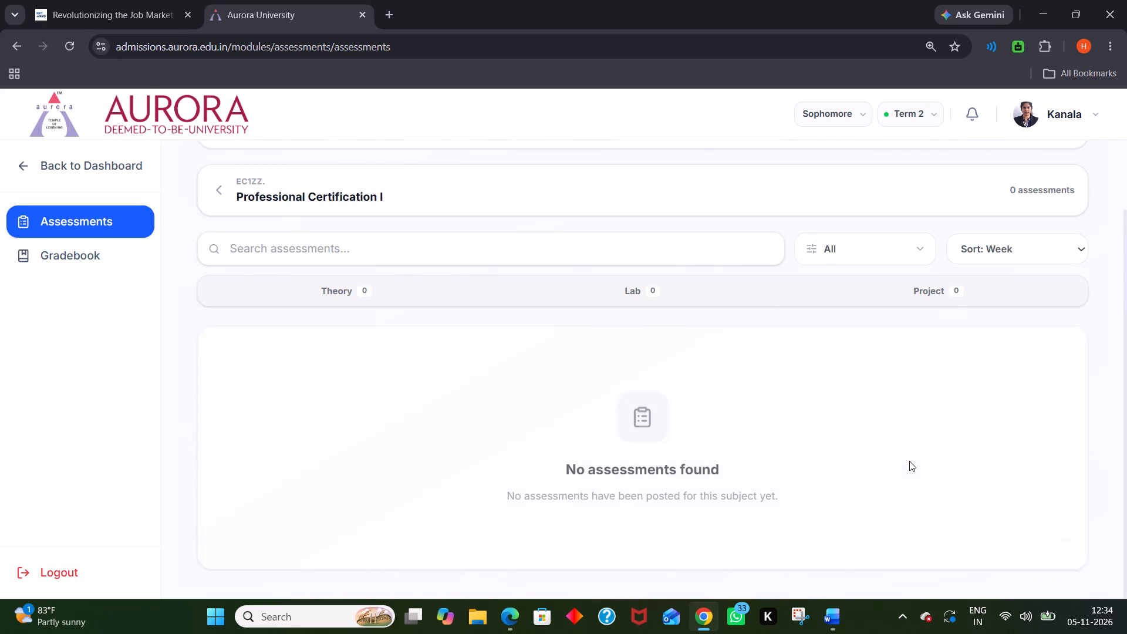
click(221, 191)
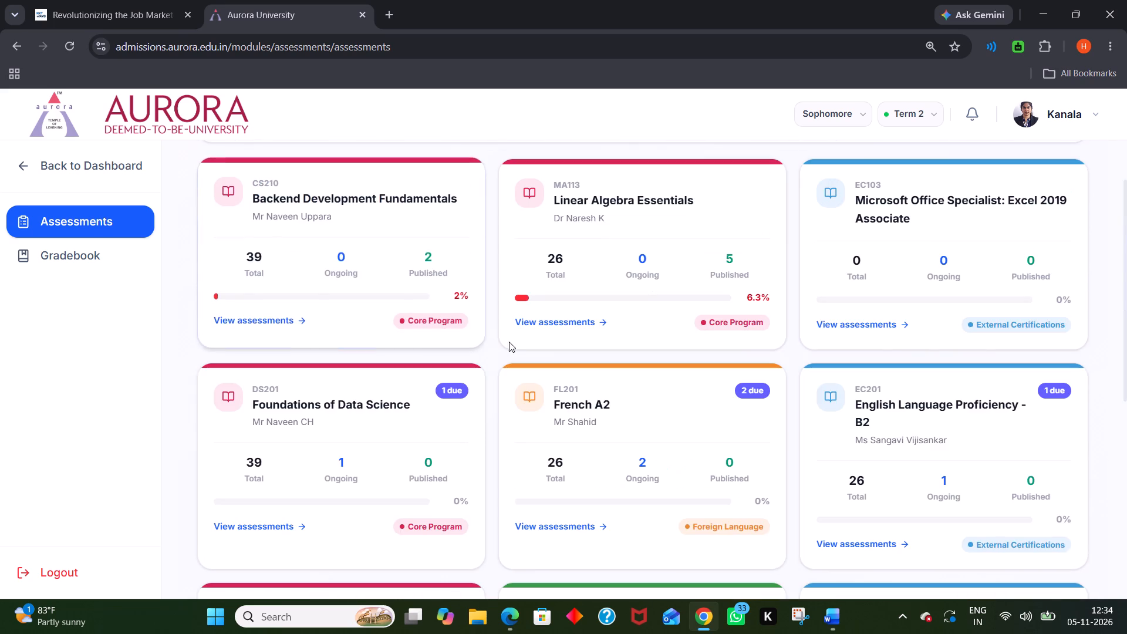
scroll(509, 342, down, 2)
click(659, 541)
scroll(635, 372, up, 1)
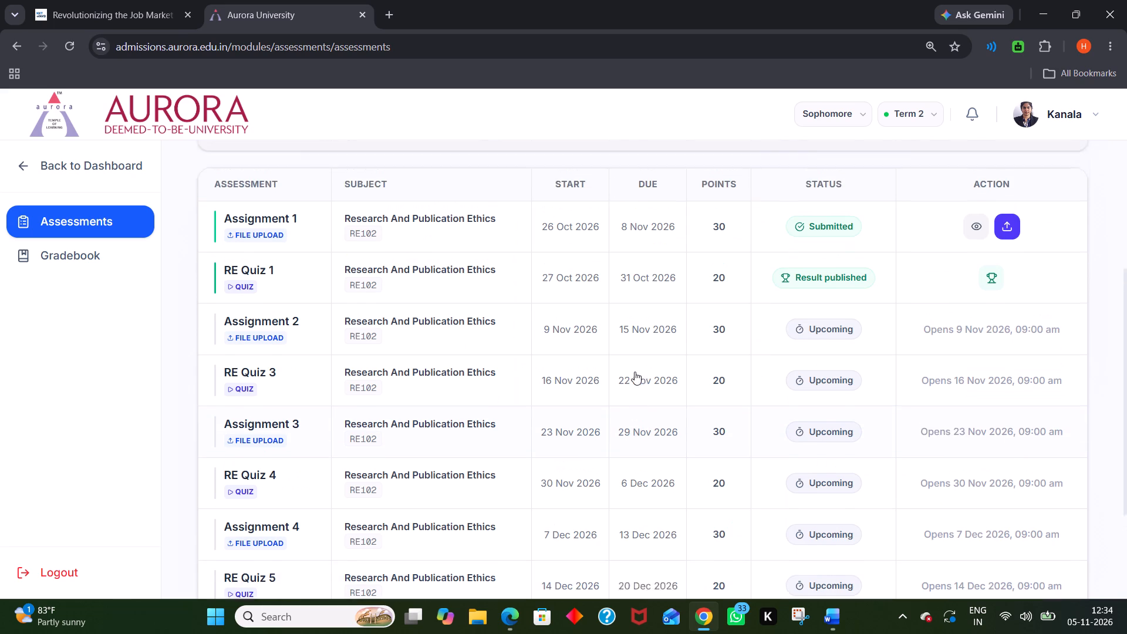
scroll(635, 372, up, 1)
scroll(346, 194, up, 2)
click(223, 271)
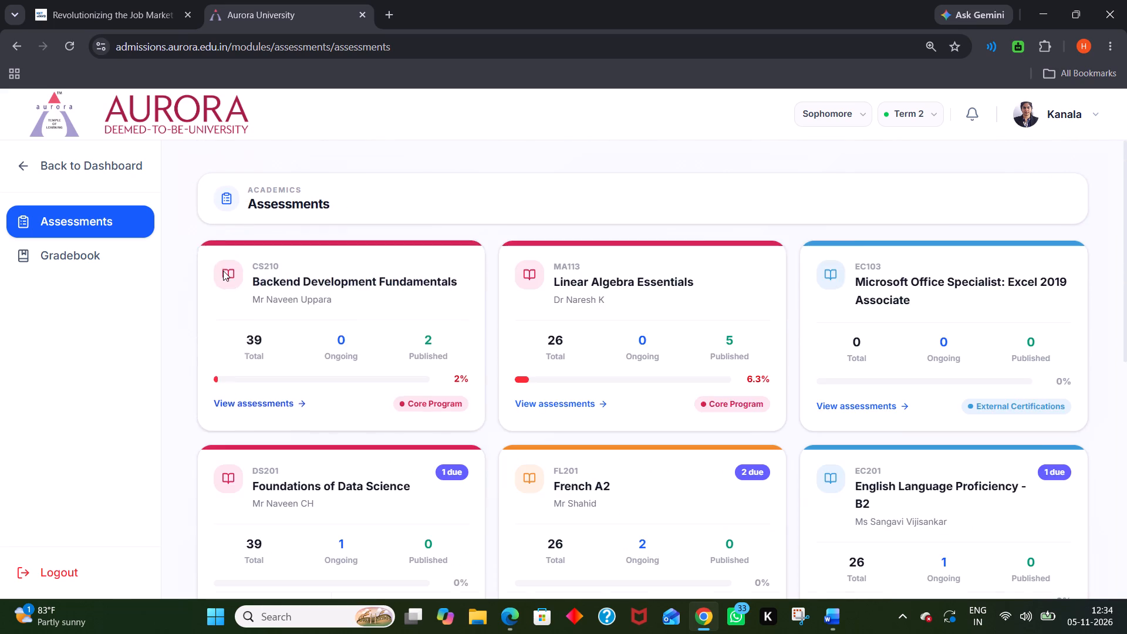
Review the Advanced Data Structures assessment list again and return to the course overview.
scroll(352, 388, down, 2)
click(323, 473)
scroll(372, 404, up, 3)
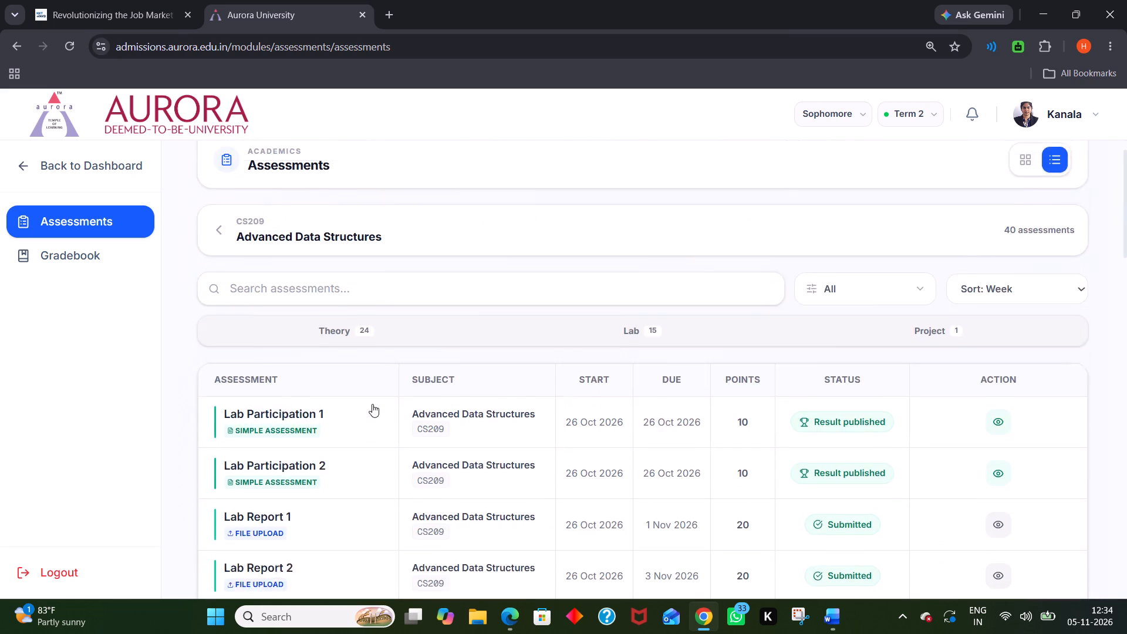
scroll(372, 404, down, 4)
scroll(372, 404, up, 6)
click(216, 269)
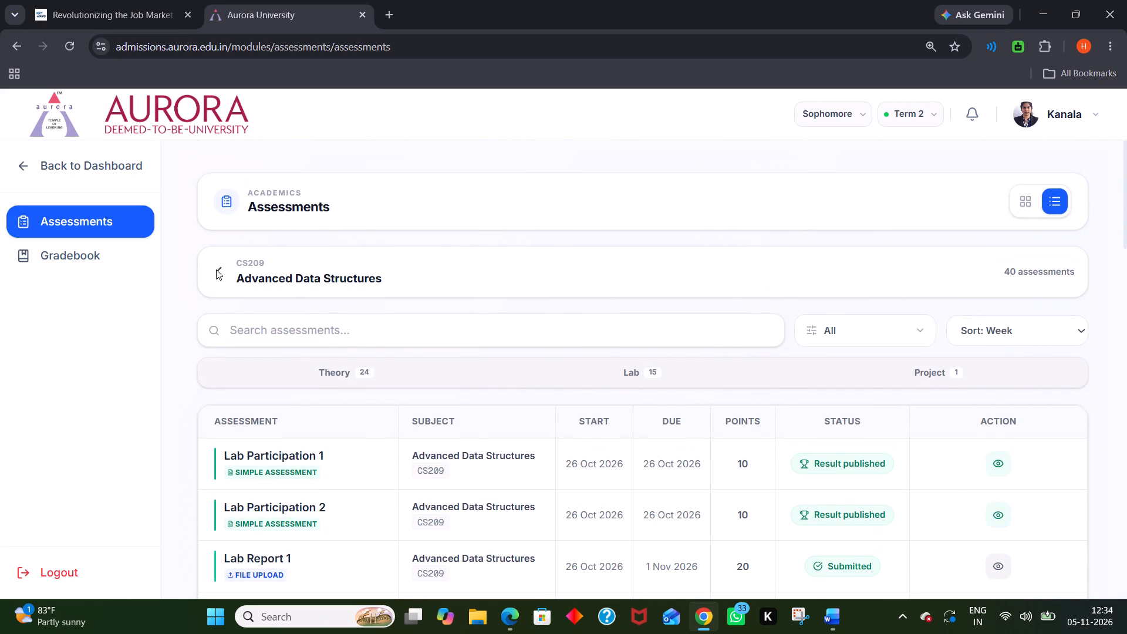
Try to open Pre Learning Quiz3 from the French A2 assessment list, and go back to the list.
scroll(533, 419, down, 1)
click(670, 450)
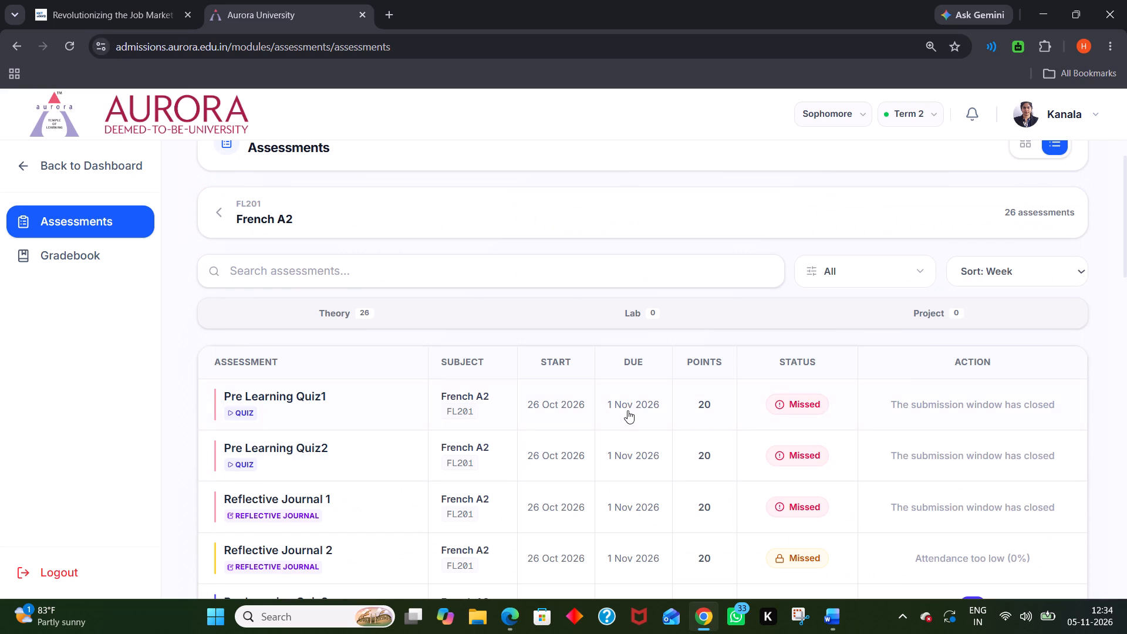
scroll(627, 410, down, 3)
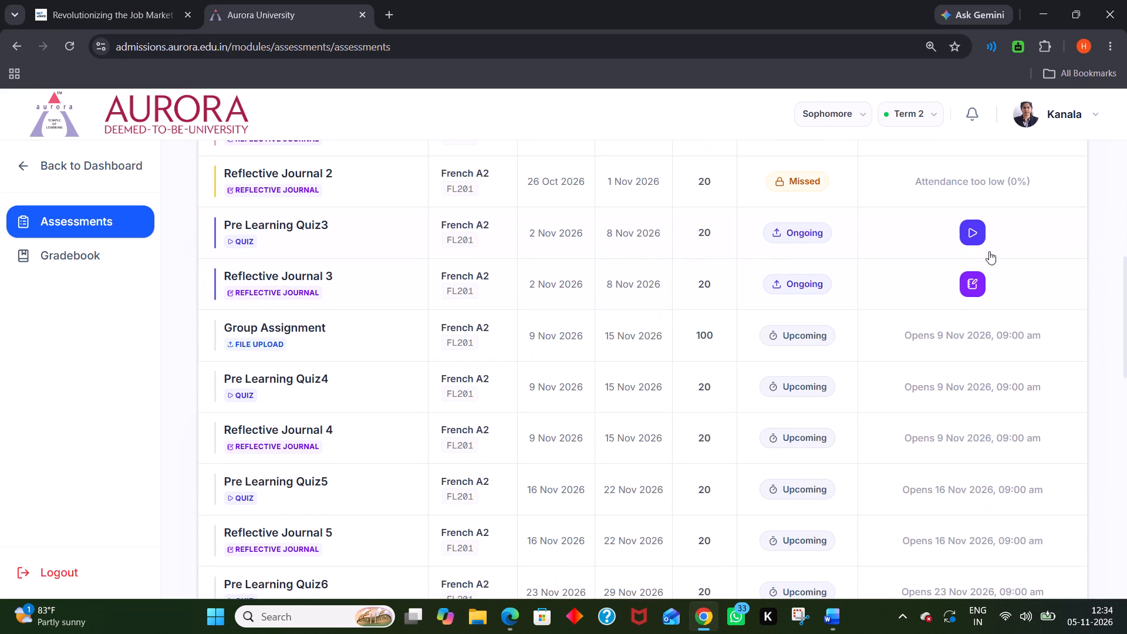
click(978, 235)
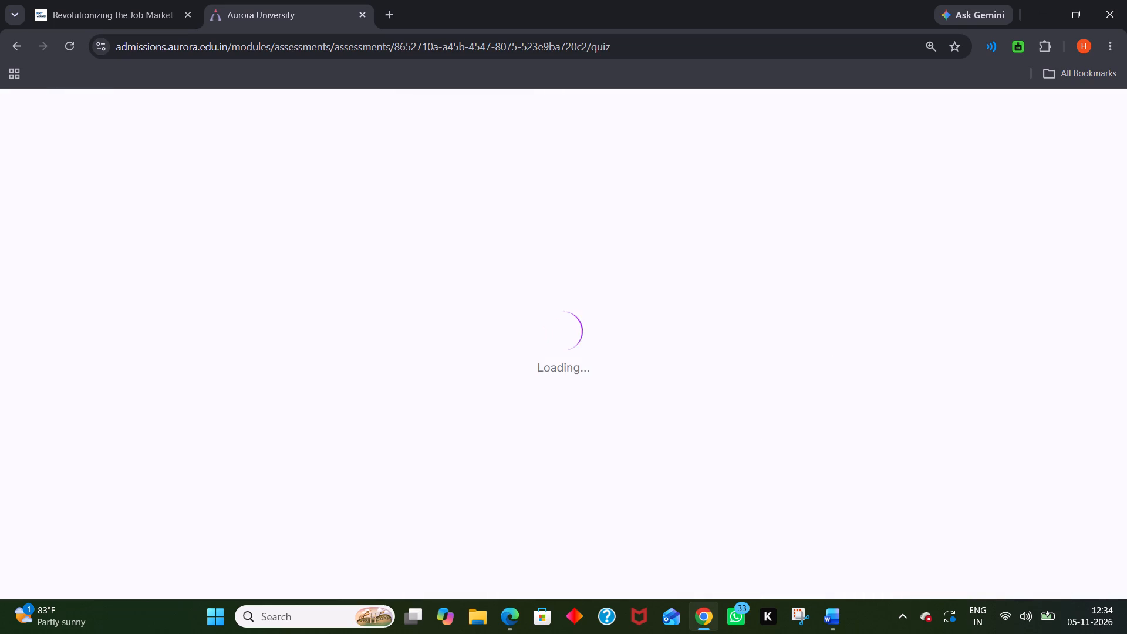
click(631, 554)
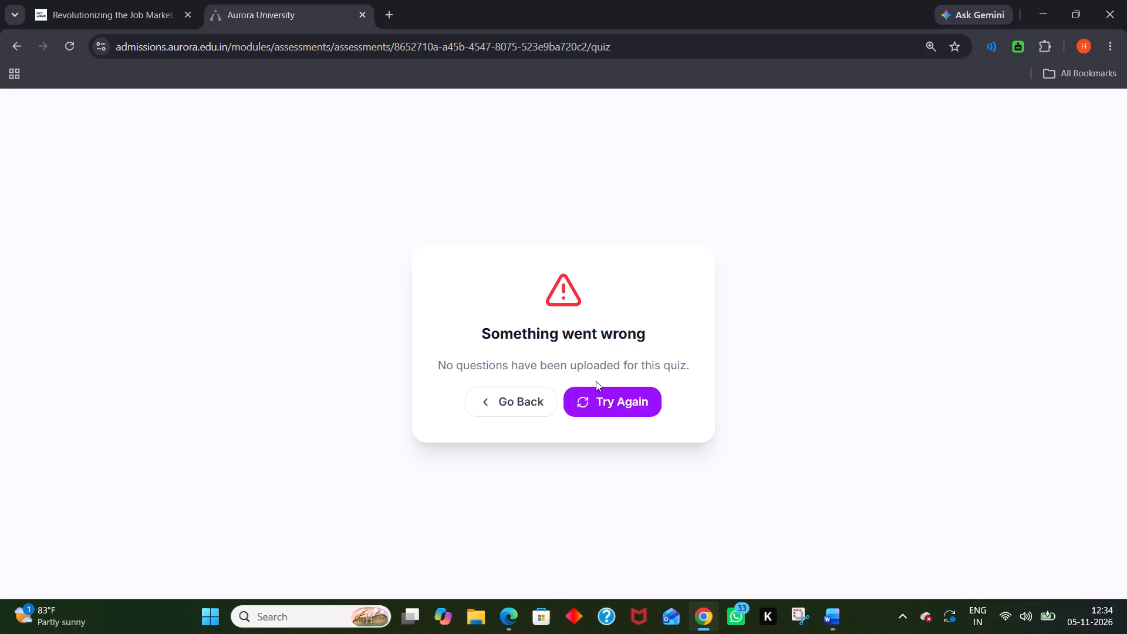
click(502, 395)
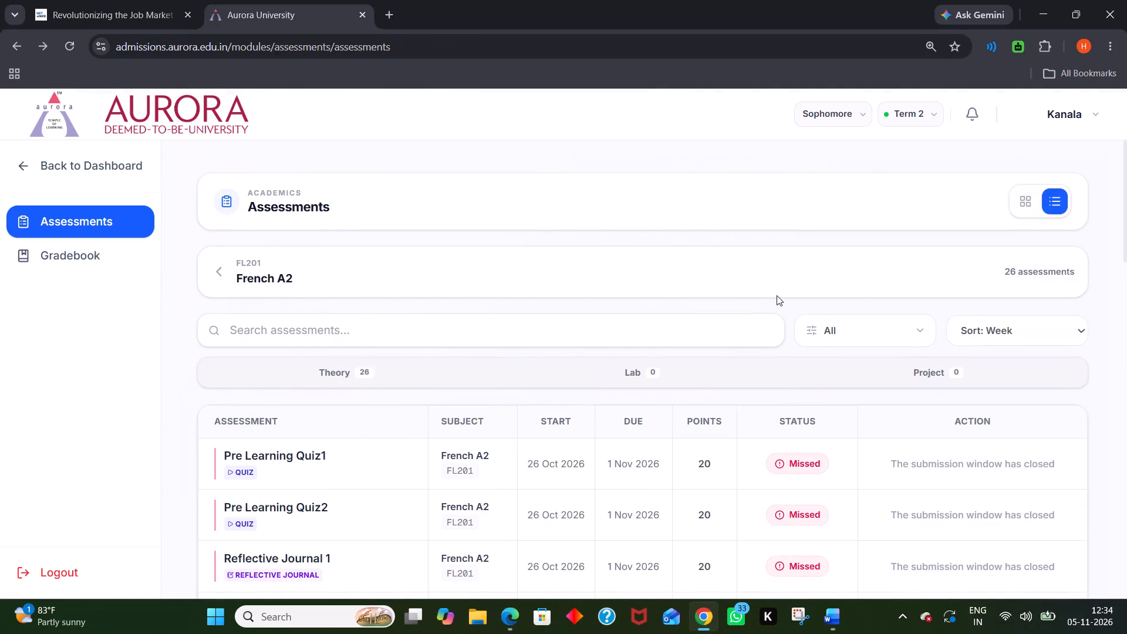
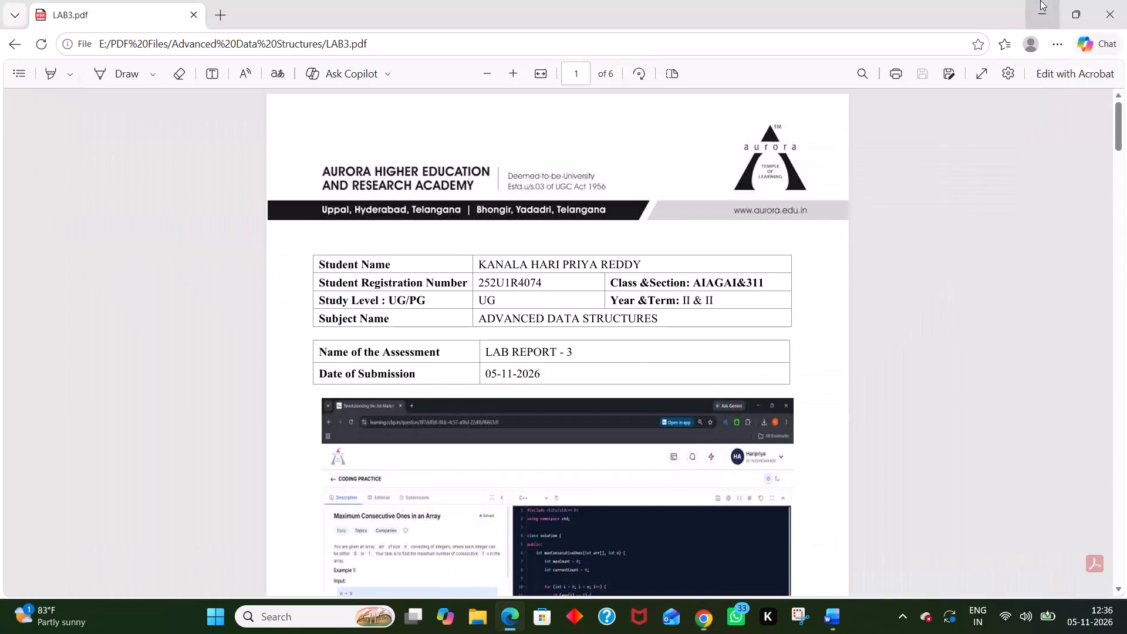
Close the LAB3 PDF and the Reflective Journal format document in Word without saving the document's changes.
triple_click(1126, 0)
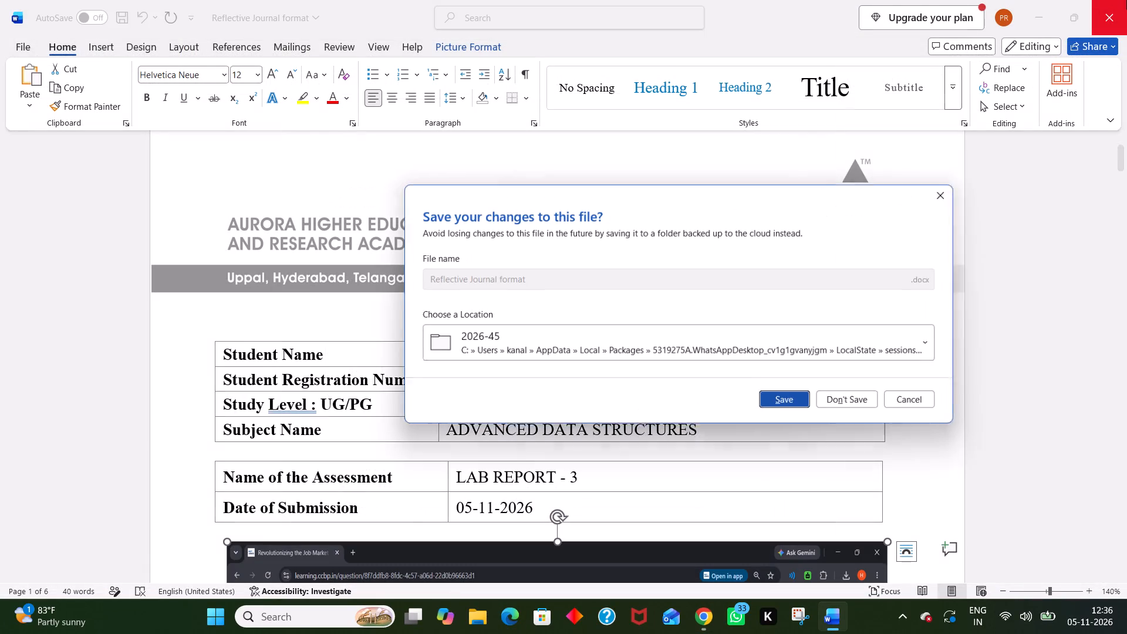
double_click(1126, 0)
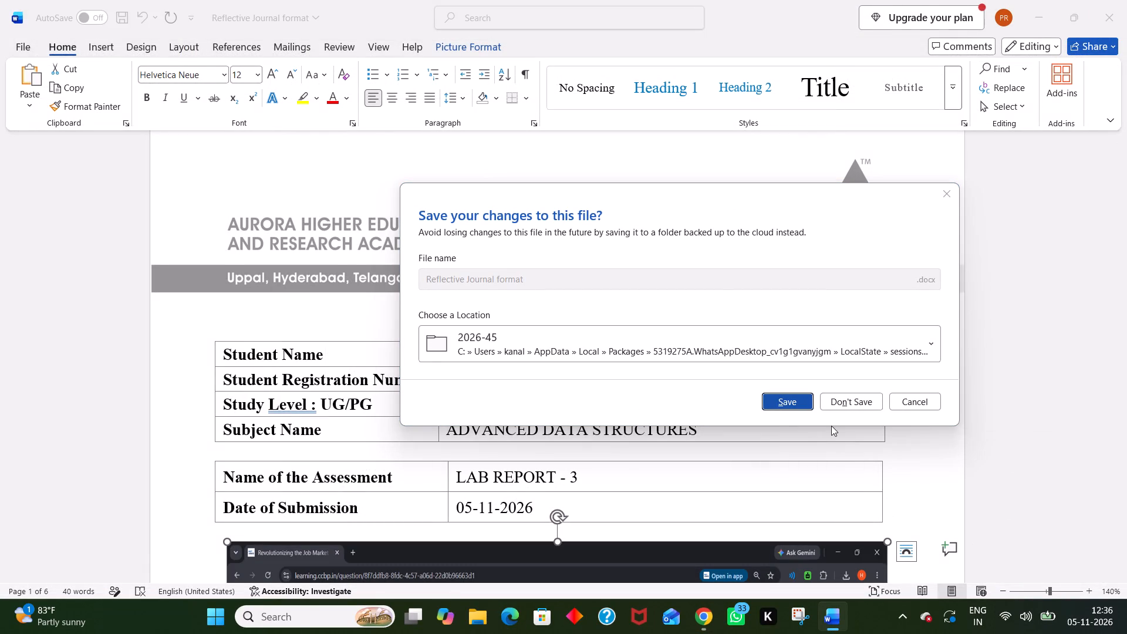
click(857, 398)
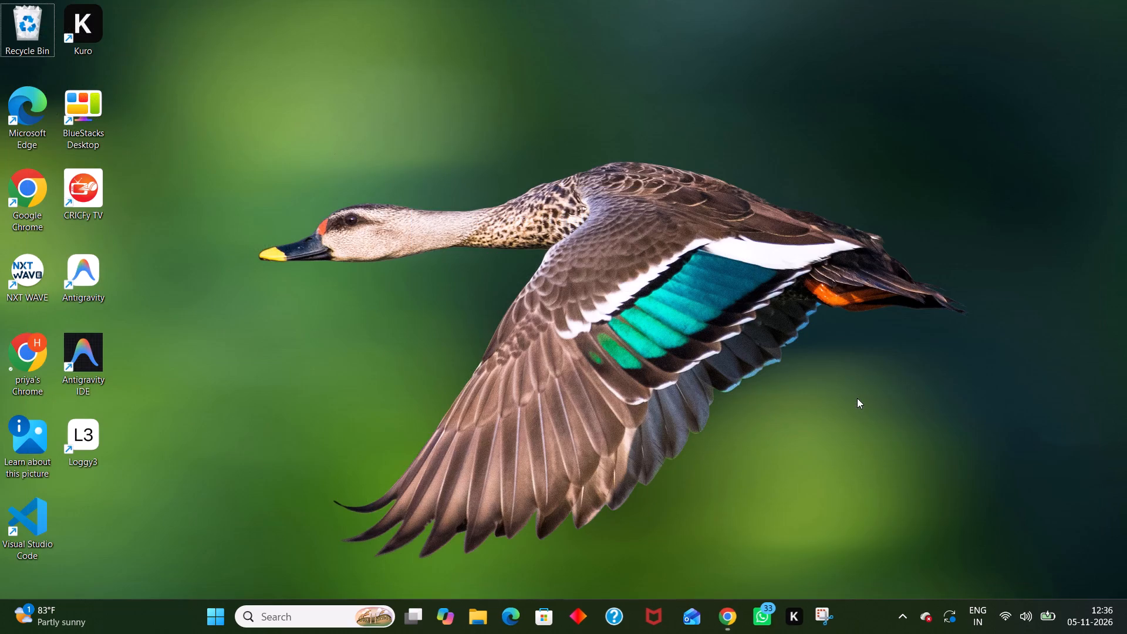
Put the computer to sleep from the Shut Down Windows dialog.
key(alt+F4)
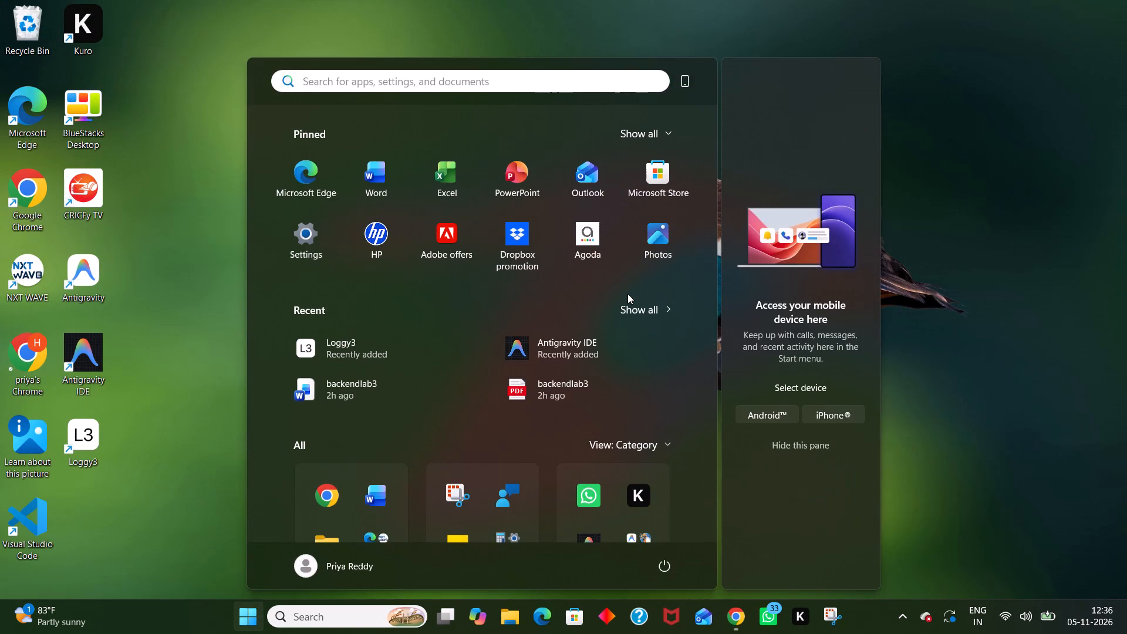
key(alt+F4)
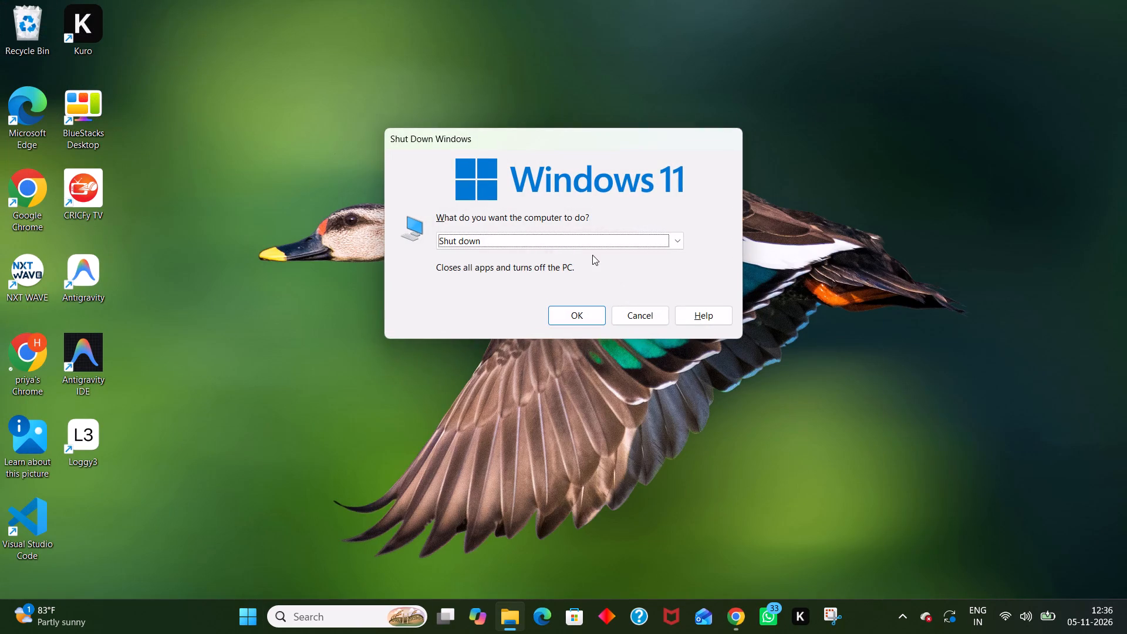
click(594, 240)
click(572, 277)
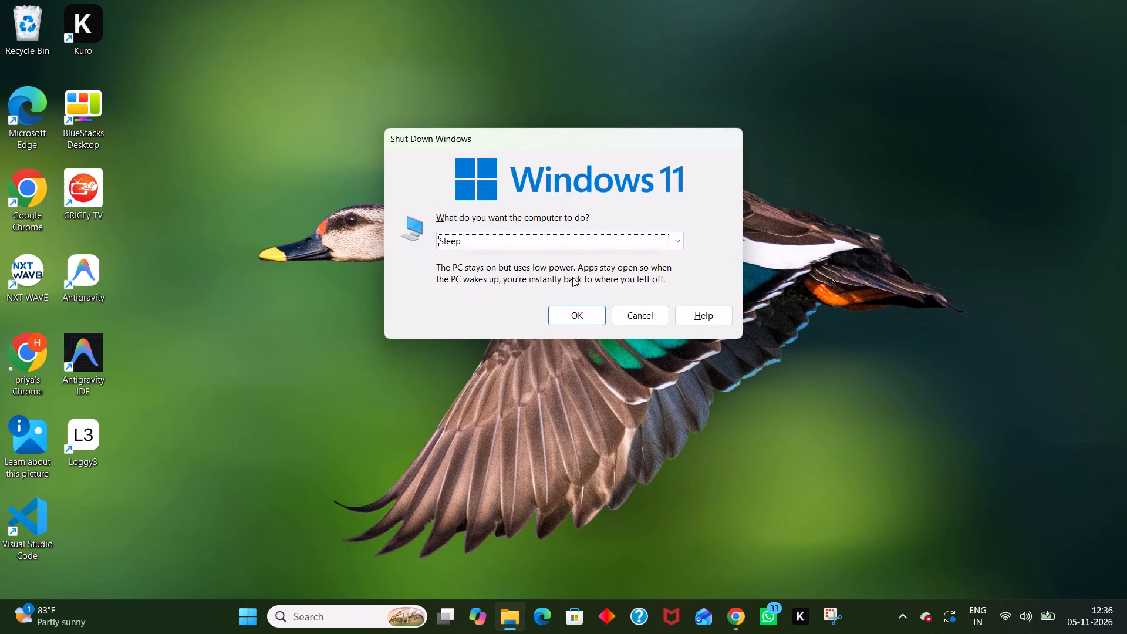
click(574, 315)
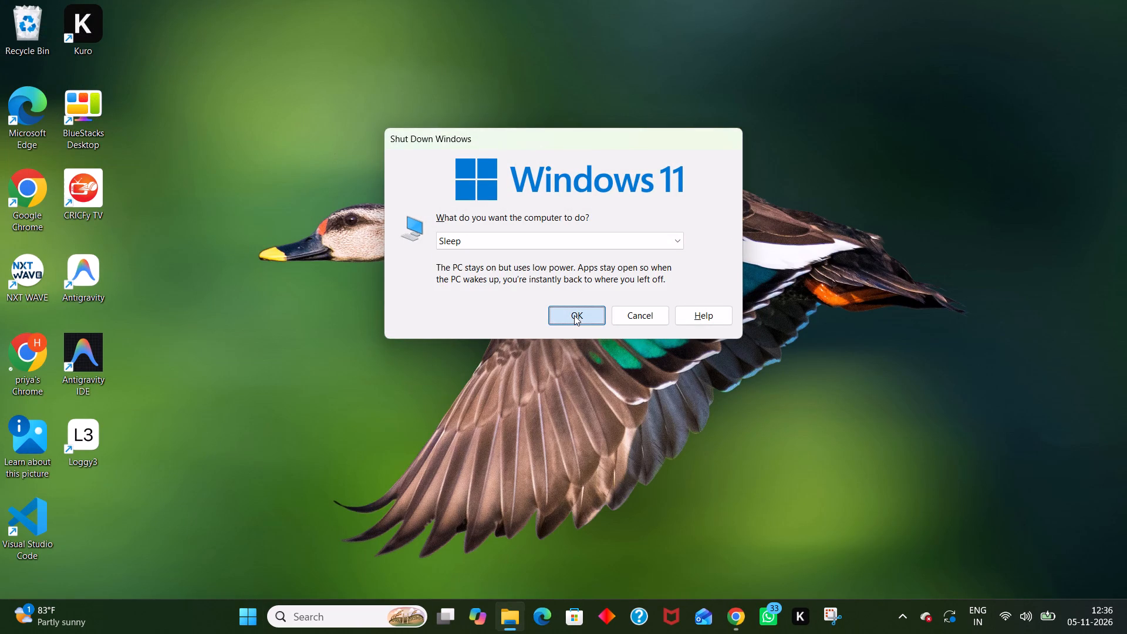